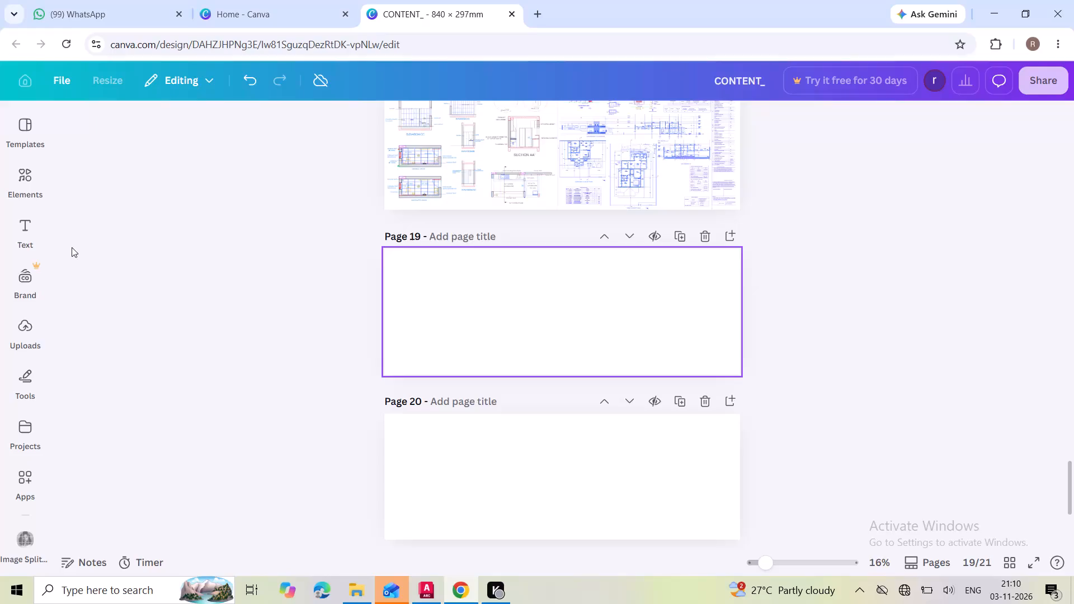
Open the collection of uploaded files for the CONTENT_ design.
click(21, 328)
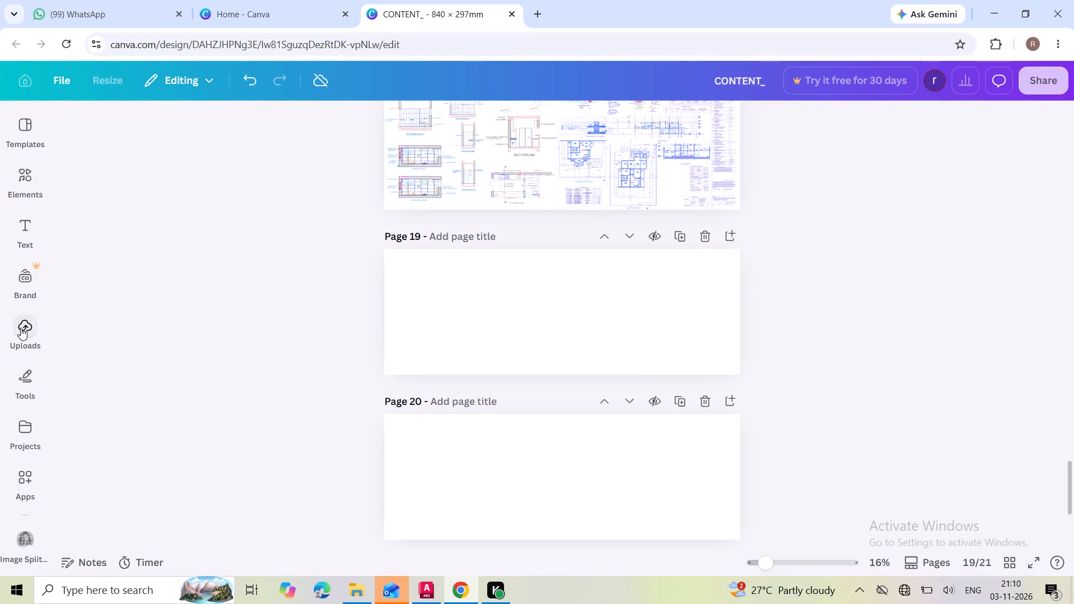
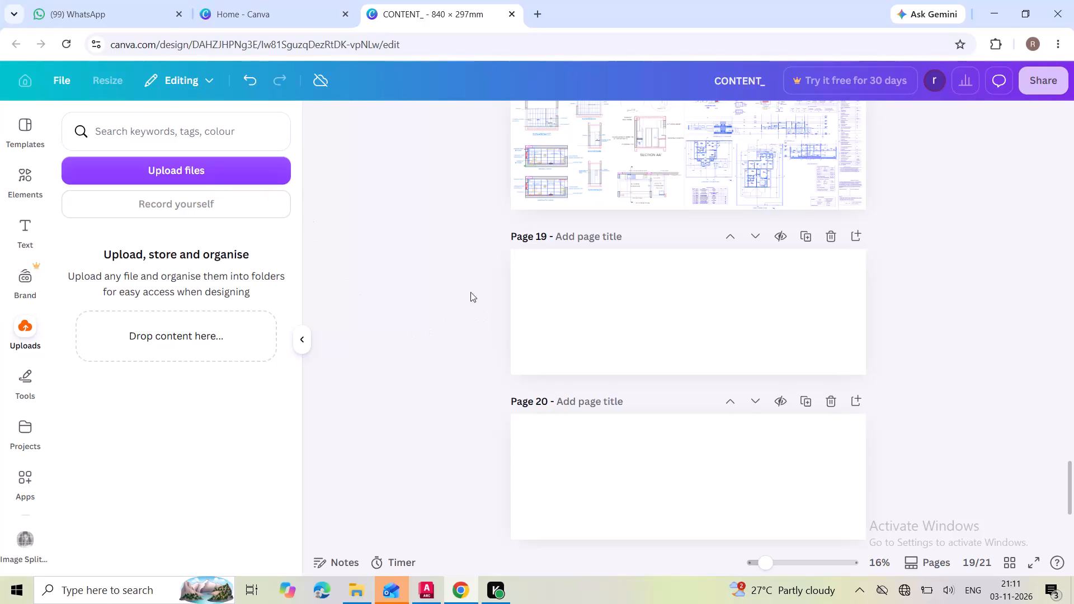
Start uploading files to the design and search the Documents folder for "ID".
click(216, 174)
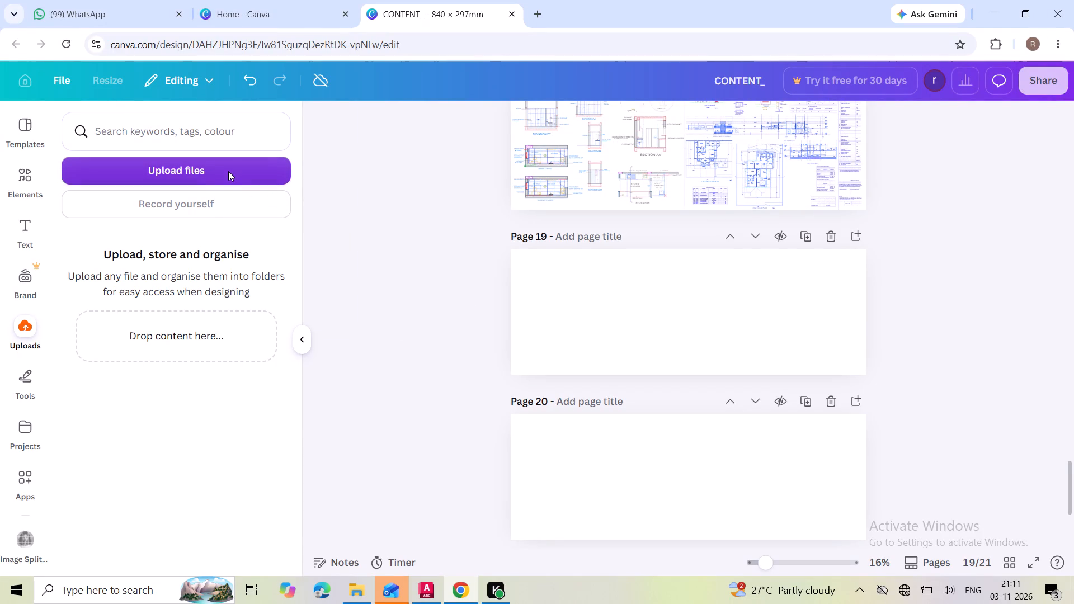
click(228, 167)
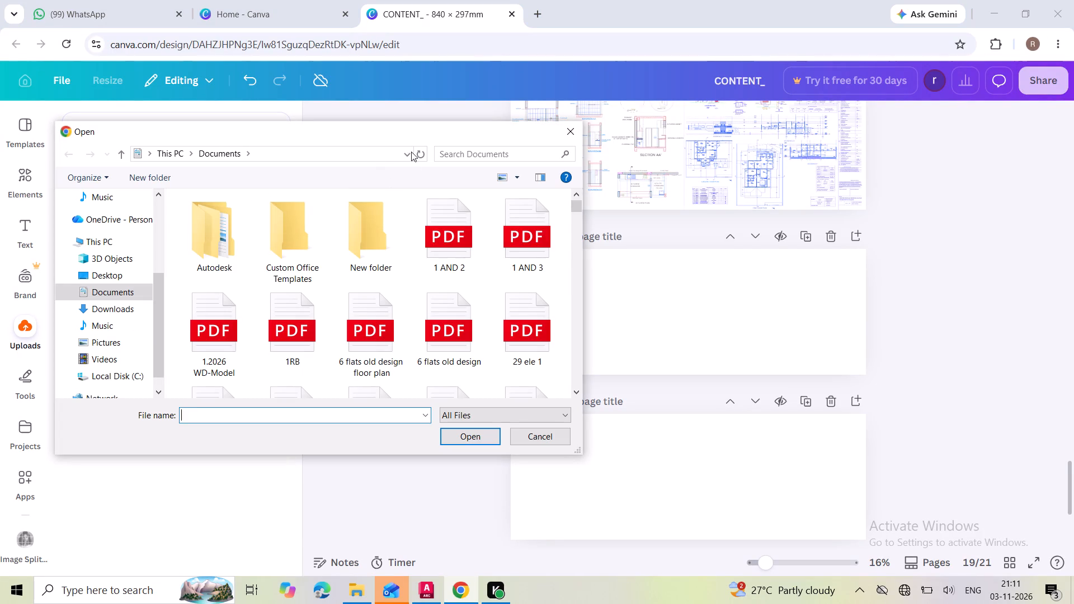
click(445, 151)
text(ID)
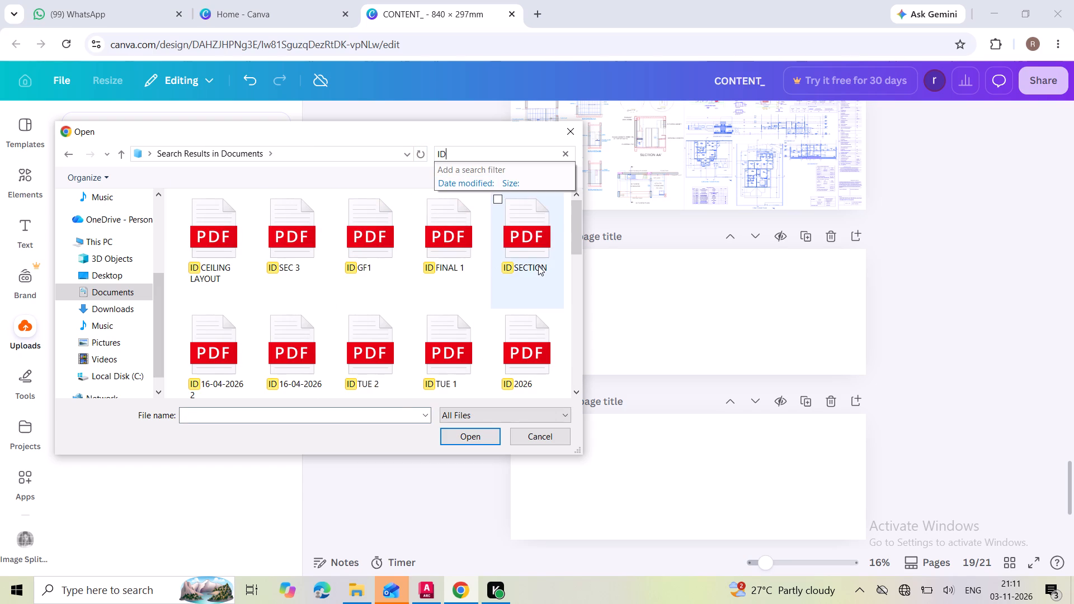
Select the PDFs IDGF1, IDF2, ID4, ID GF1 and ID SEC 3 together for upload.
scroll(422, 307, down, 2)
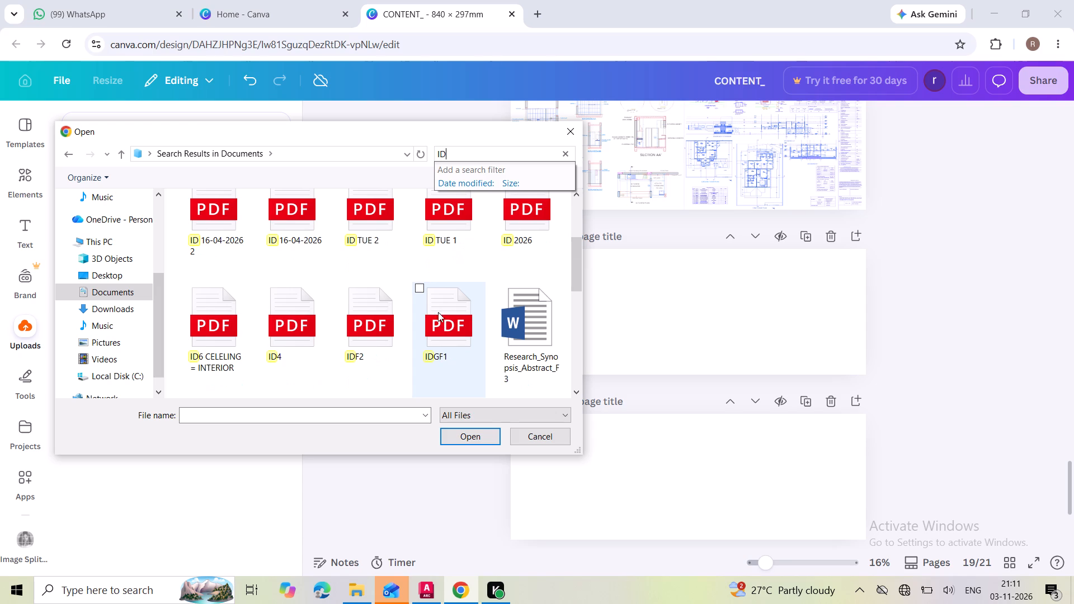
click(418, 290)
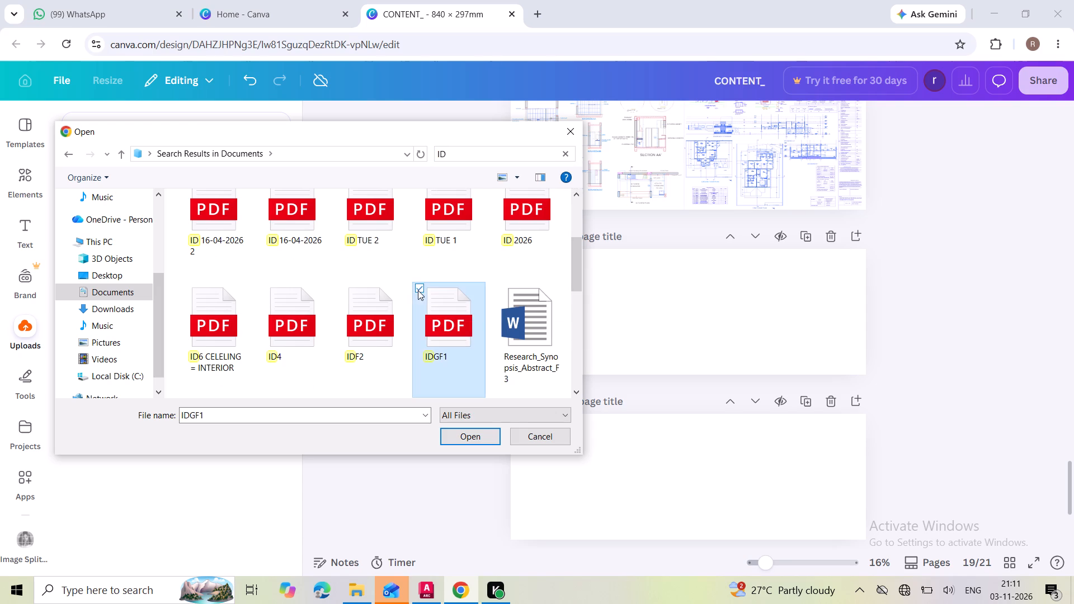
click(340, 286)
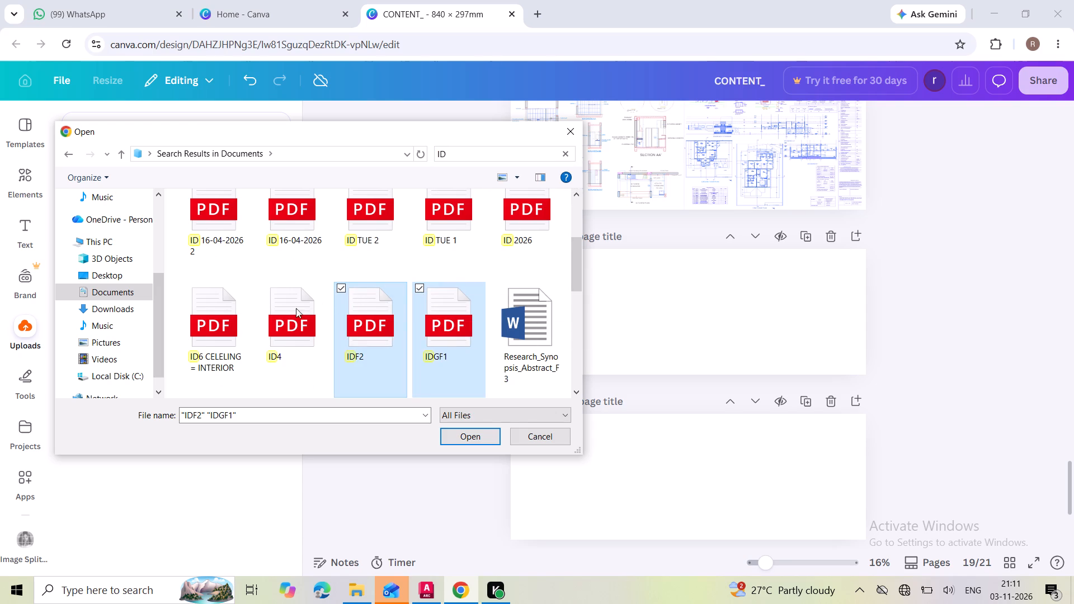
click(264, 288)
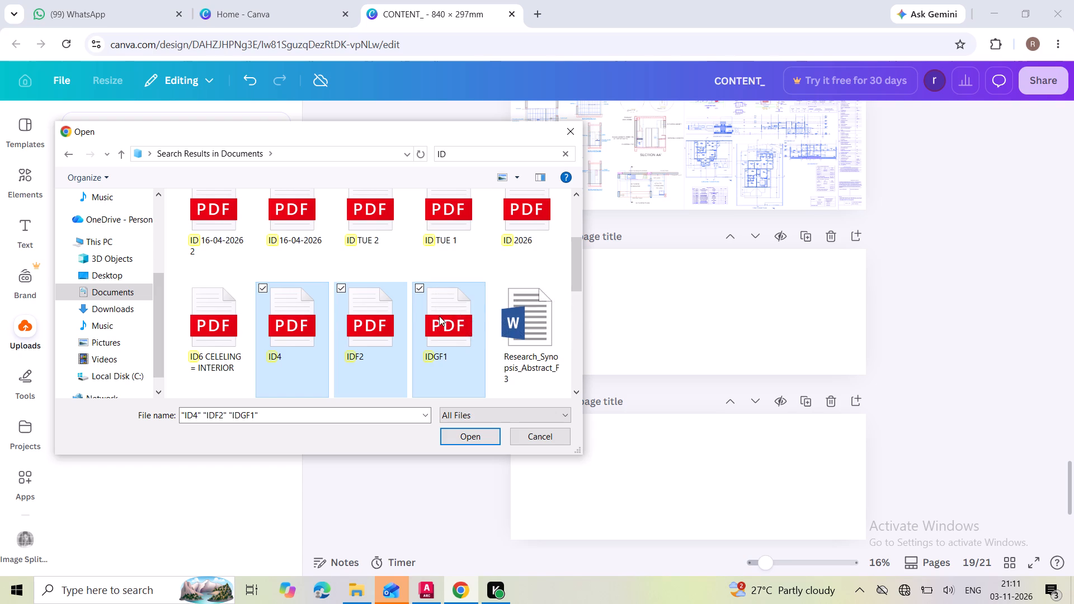
scroll(439, 316, up, 2)
scroll(437, 263, down, 1)
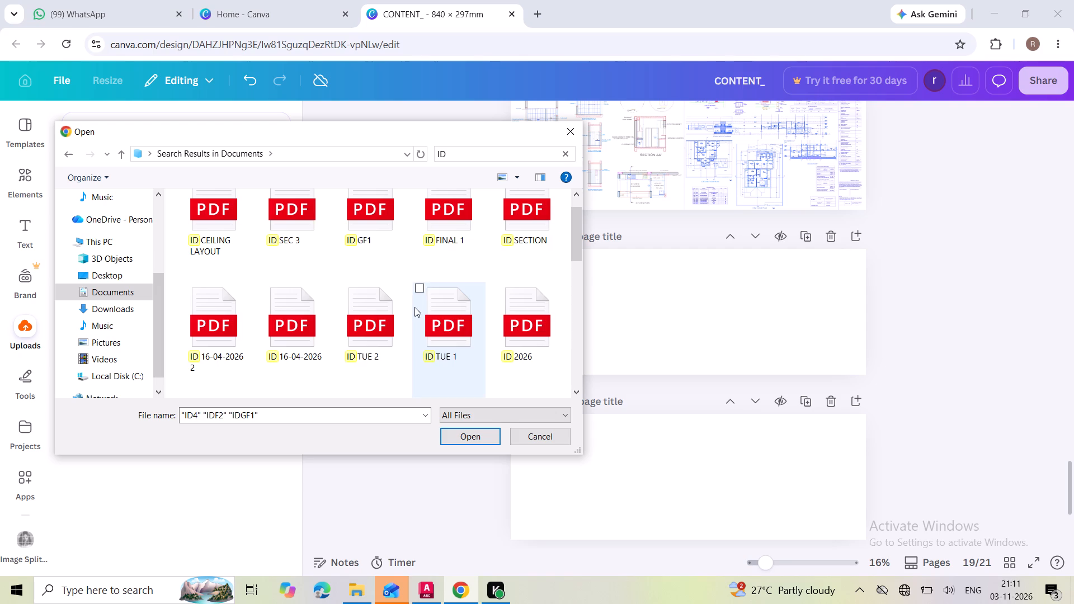
scroll(362, 308, up, 1)
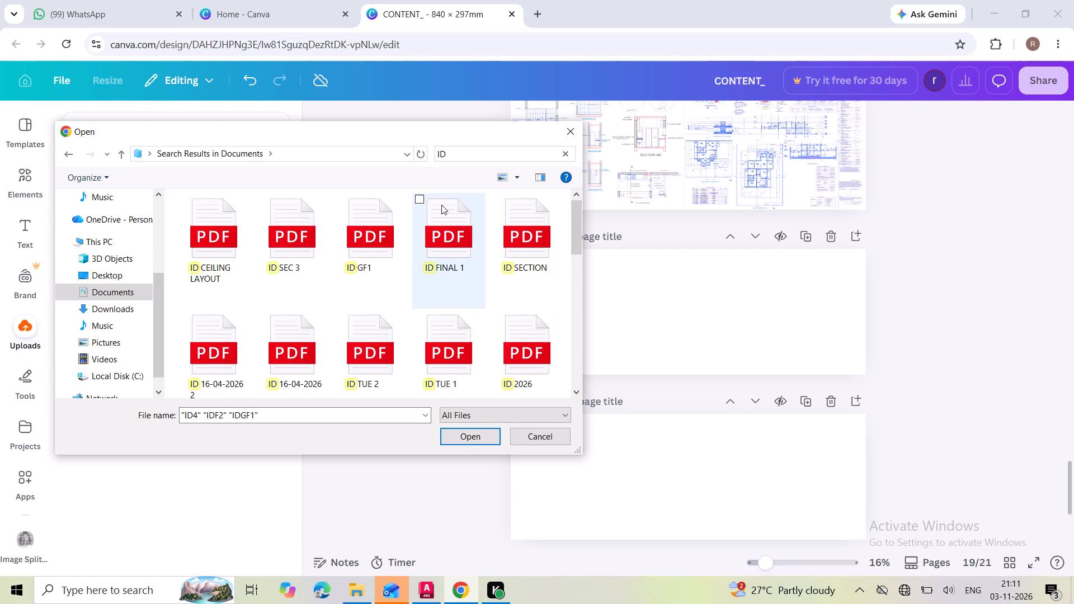
click(341, 199)
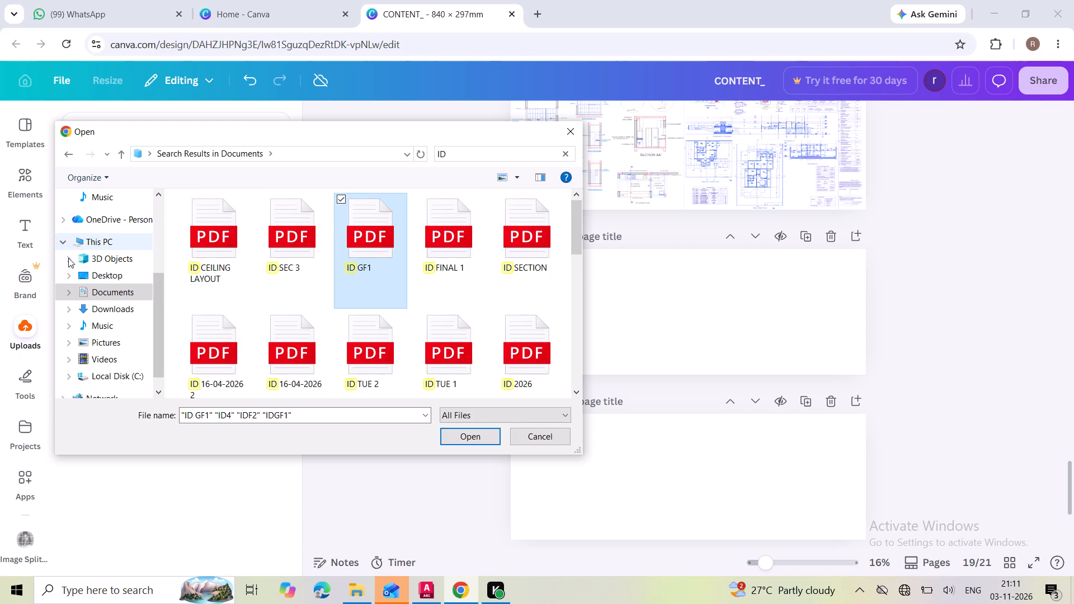
scroll(270, 287, down, 1)
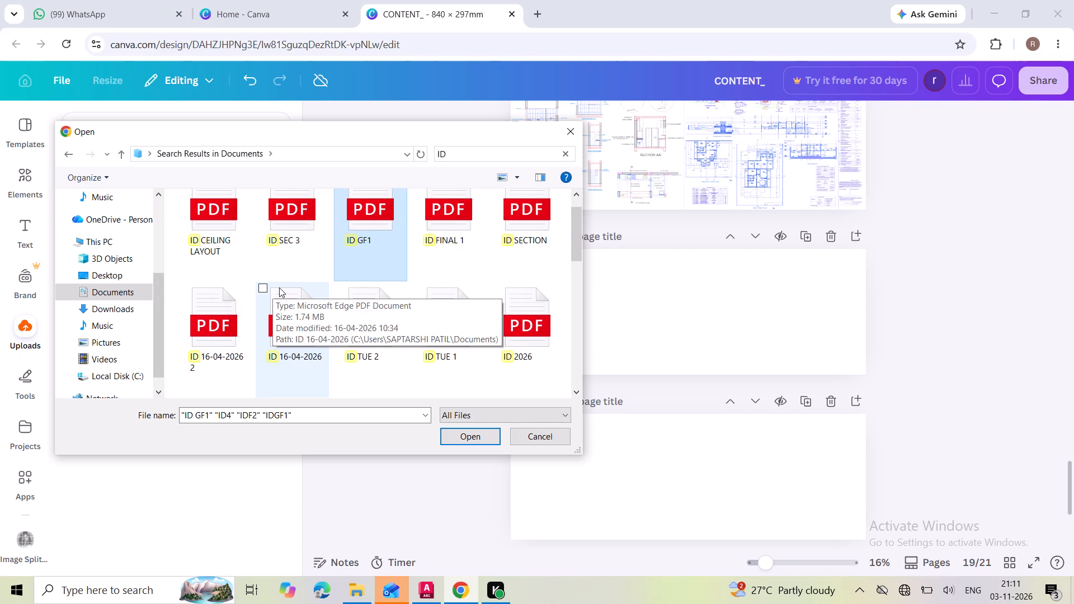
scroll(302, 238, up, 2)
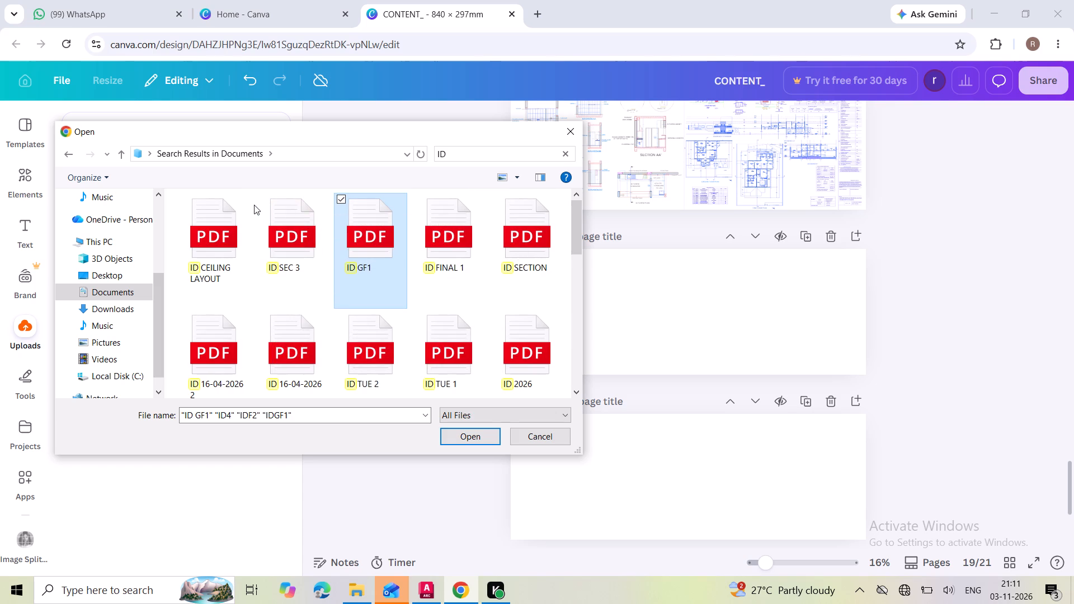
click(260, 199)
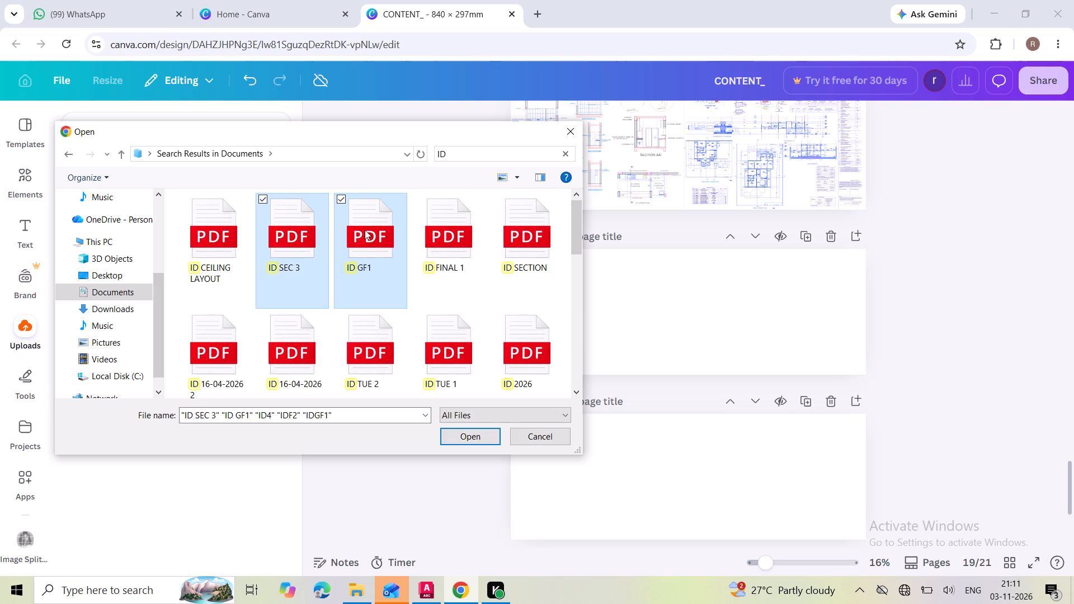
Look through the "ID" search results for further drawing PDFs to include in the upload.
scroll(384, 232, down, 1)
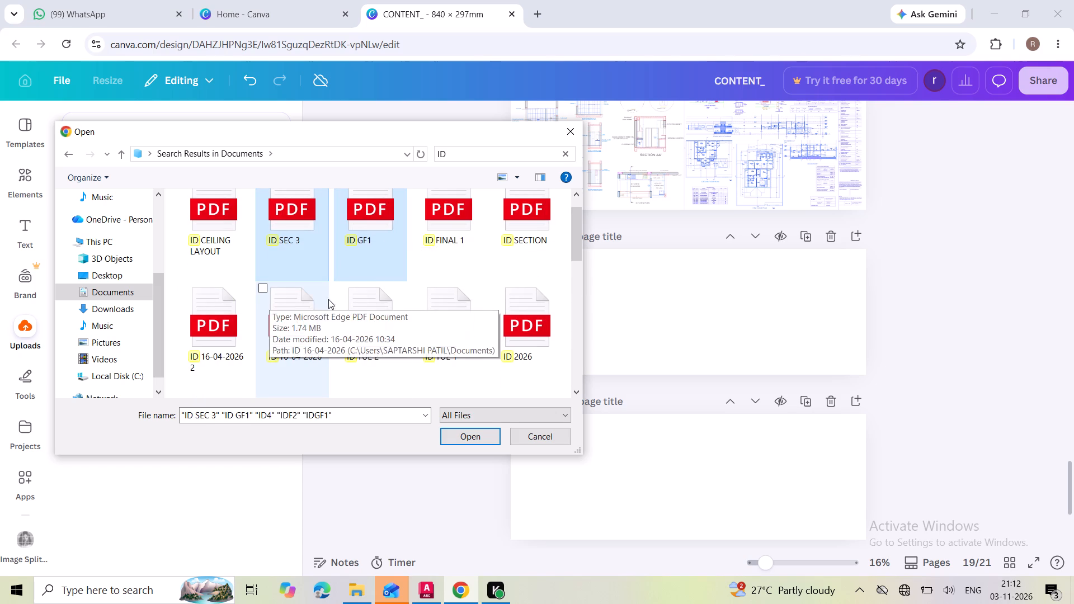
scroll(434, 296, down, 3)
scroll(434, 296, up, 1)
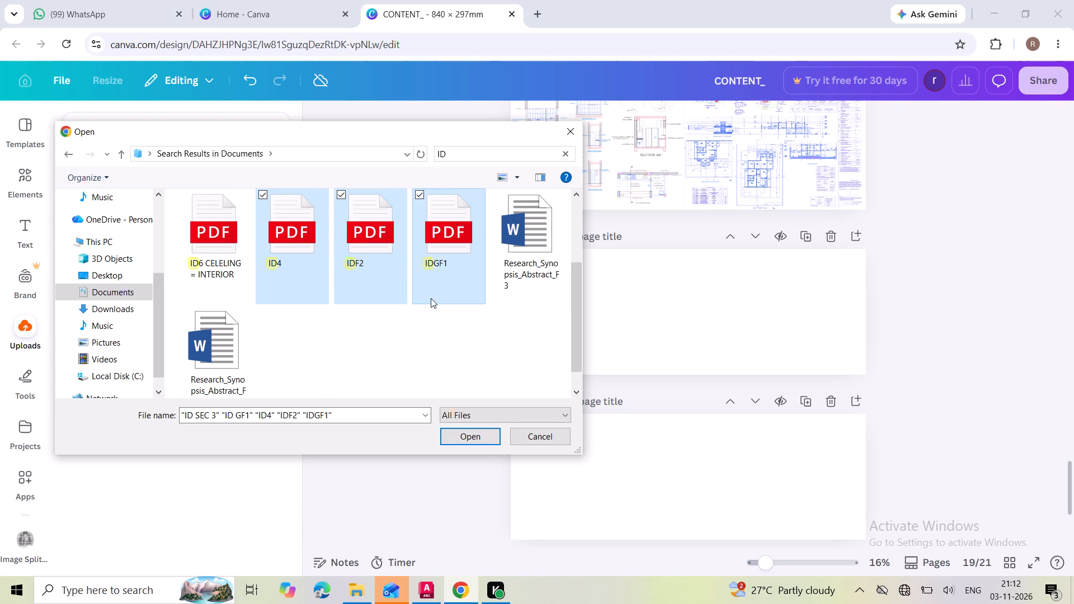
scroll(379, 293, up, 1)
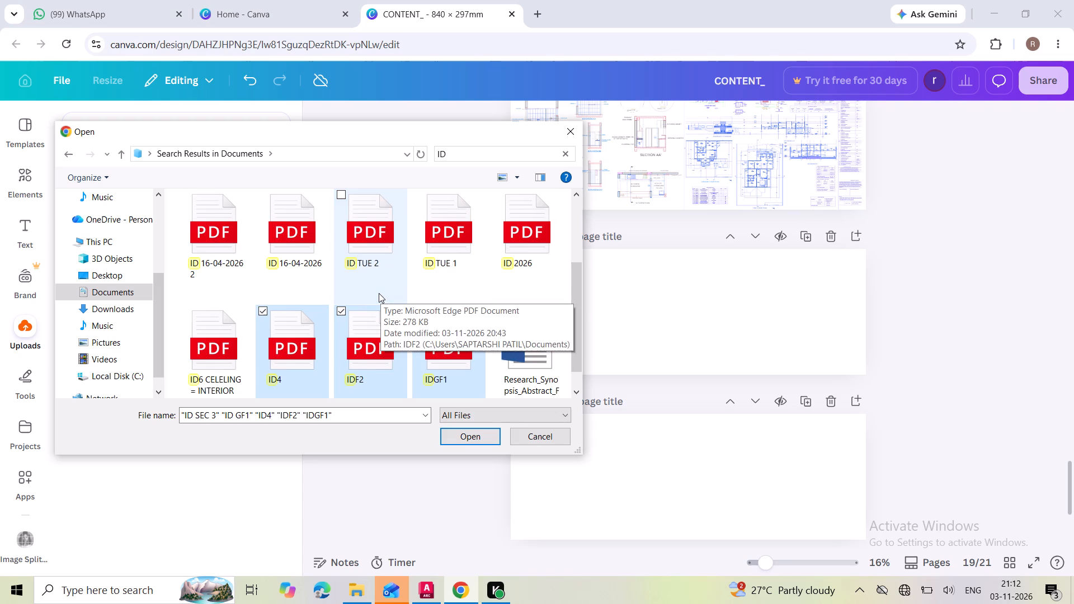
scroll(379, 293, up, 3)
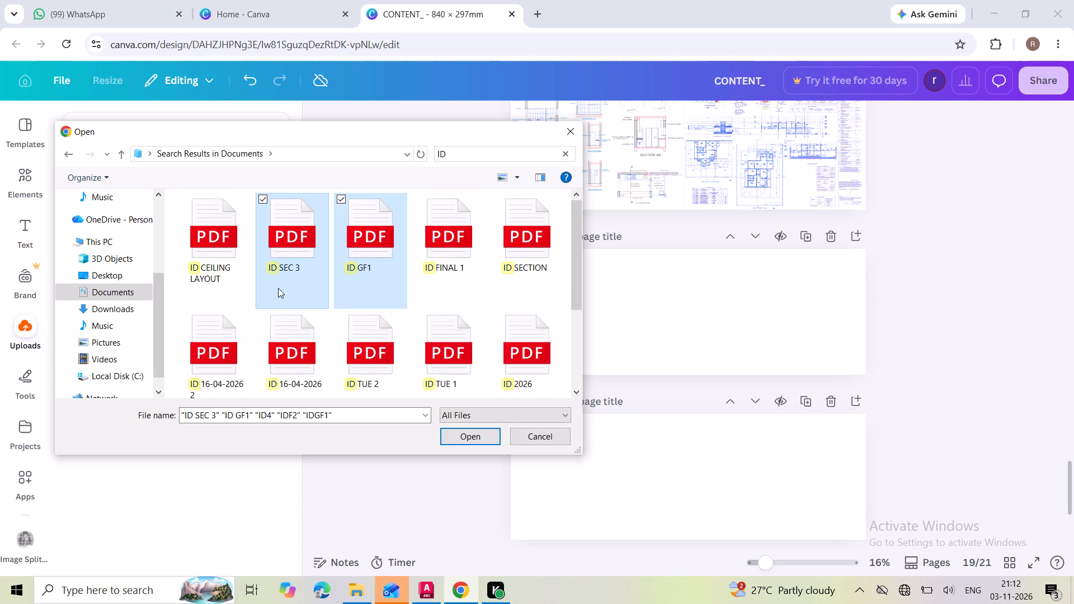
scroll(208, 263, down, 1)
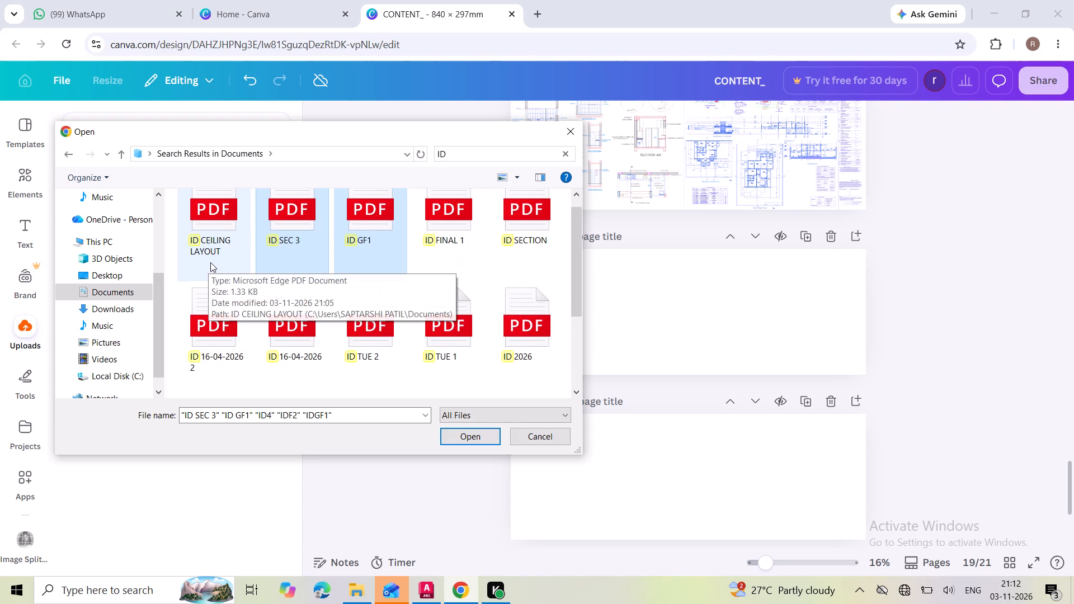
scroll(406, 269, down, 1)
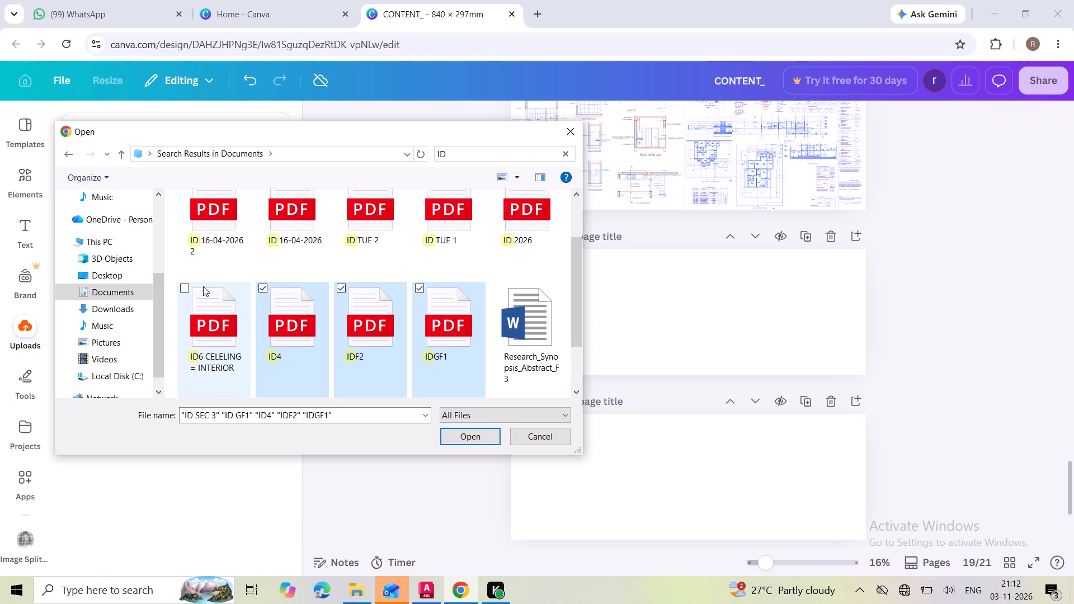
scroll(426, 280, down, 2)
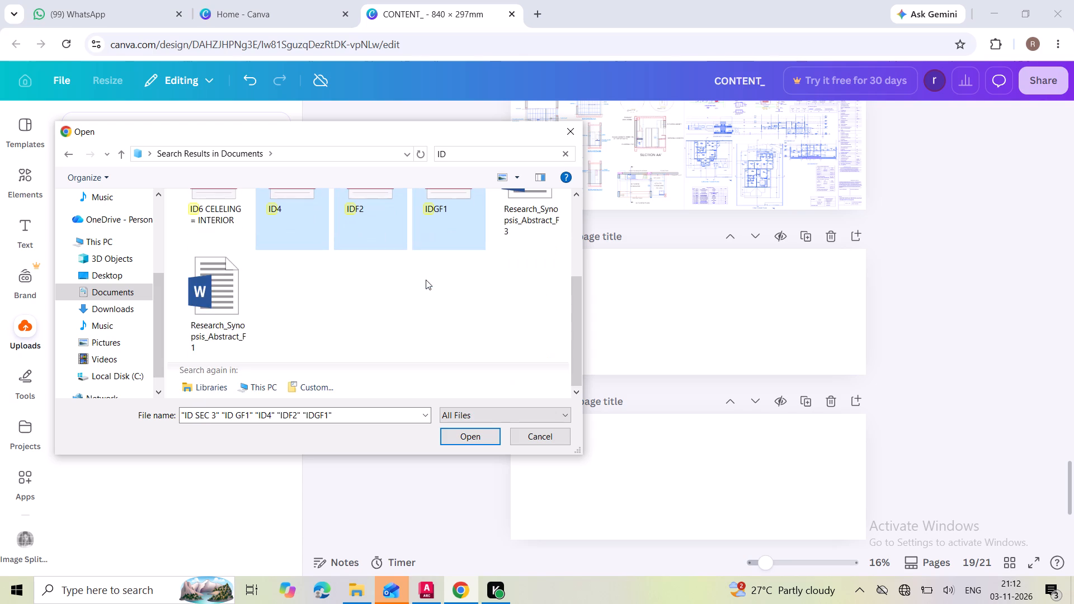
scroll(426, 280, up, 6)
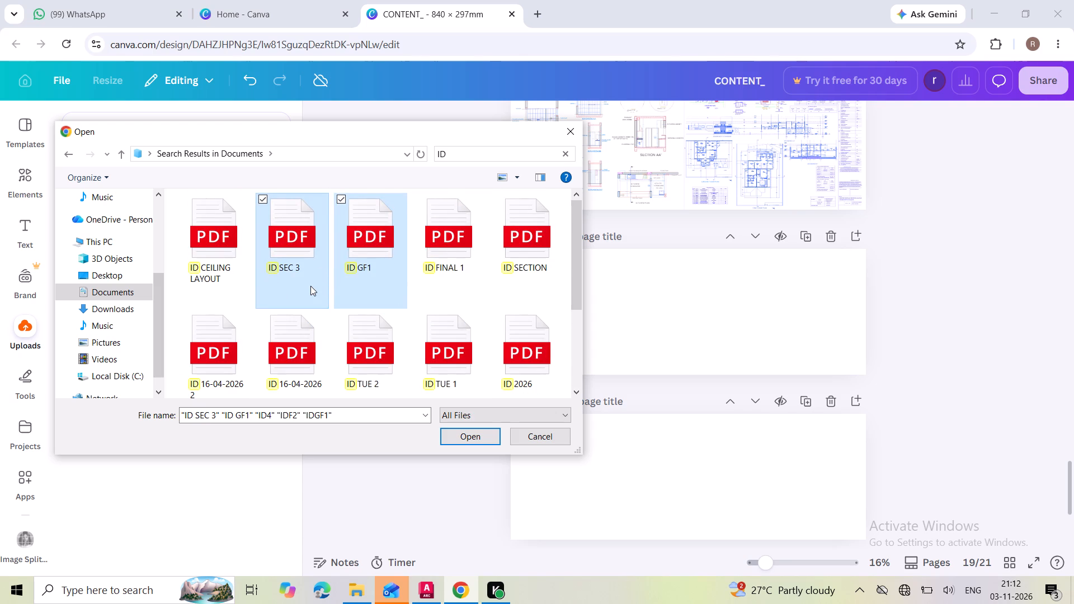
scroll(310, 286, down, 2)
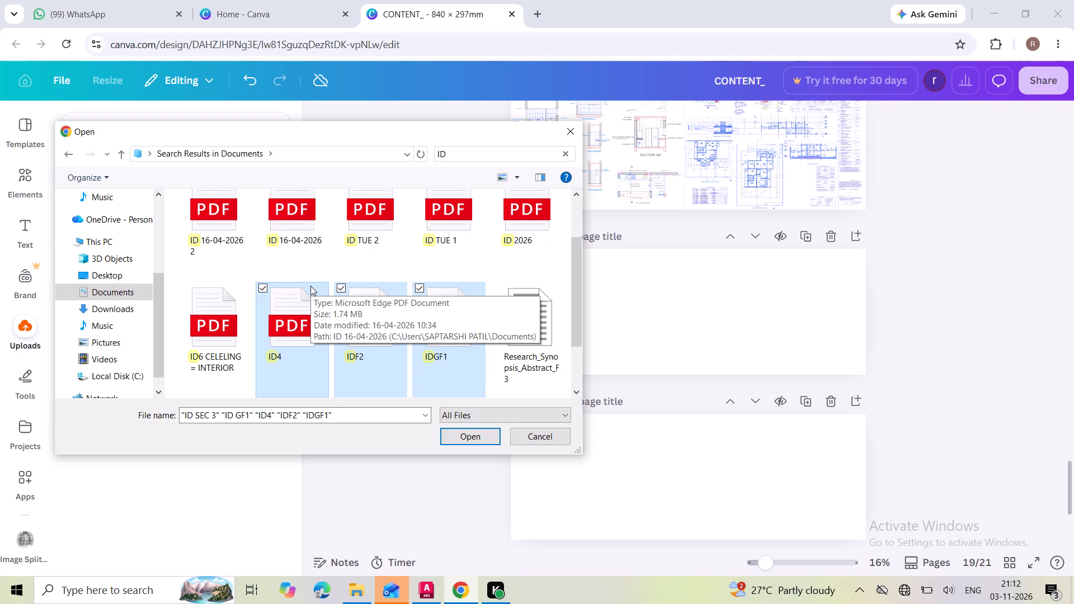
scroll(401, 269, down, 2)
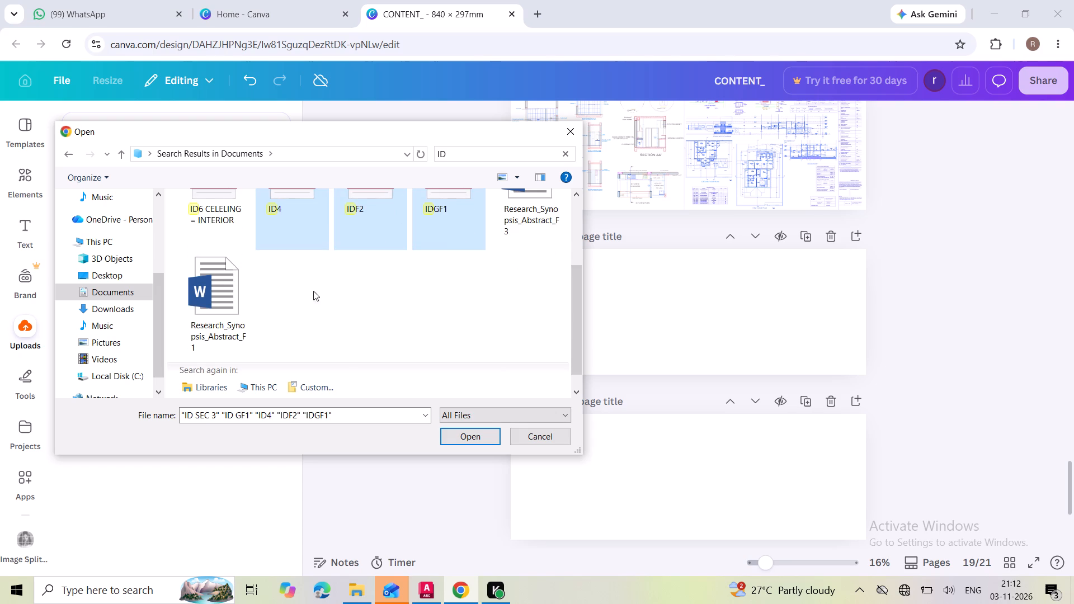
scroll(296, 292, up, 1)
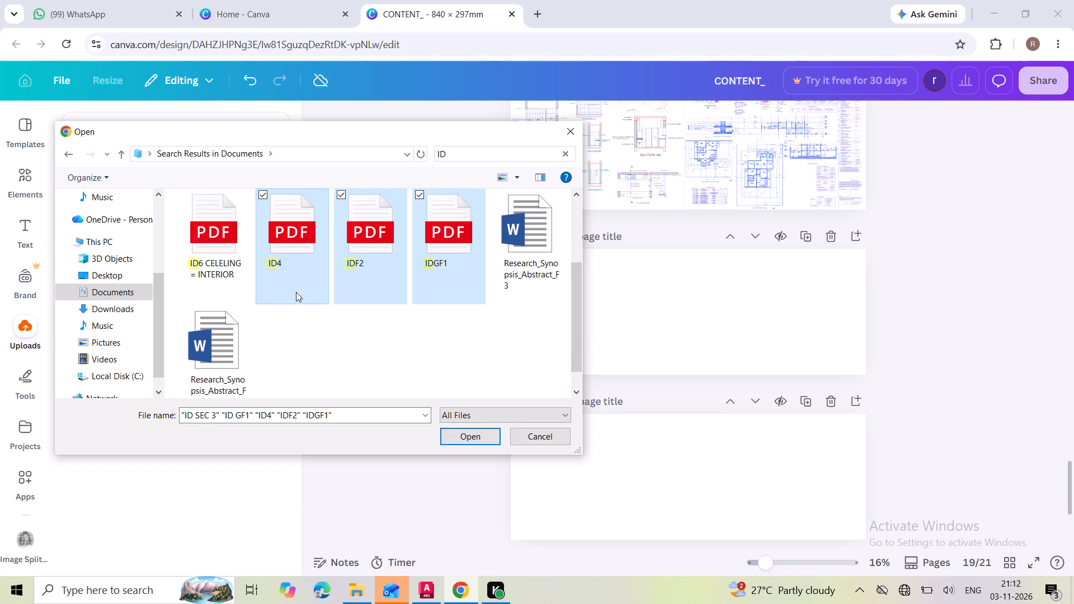
scroll(238, 293, up, 2)
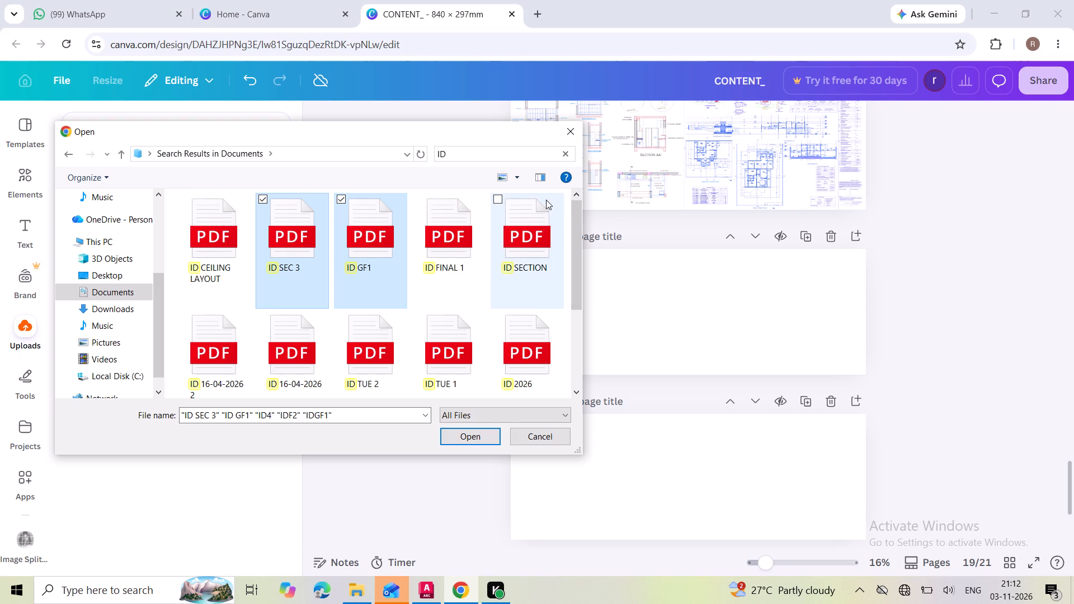
Add the PDFs ID SECTION and ID CEILING LAYOUT to the files selected for upload.
click(498, 200)
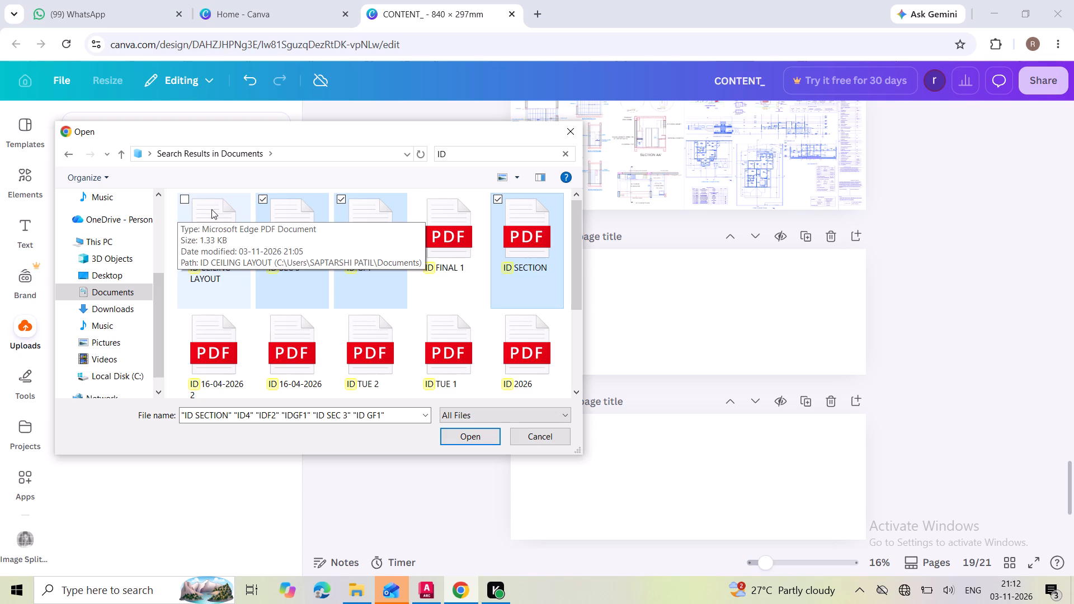
click(186, 200)
scroll(249, 238, down, 1)
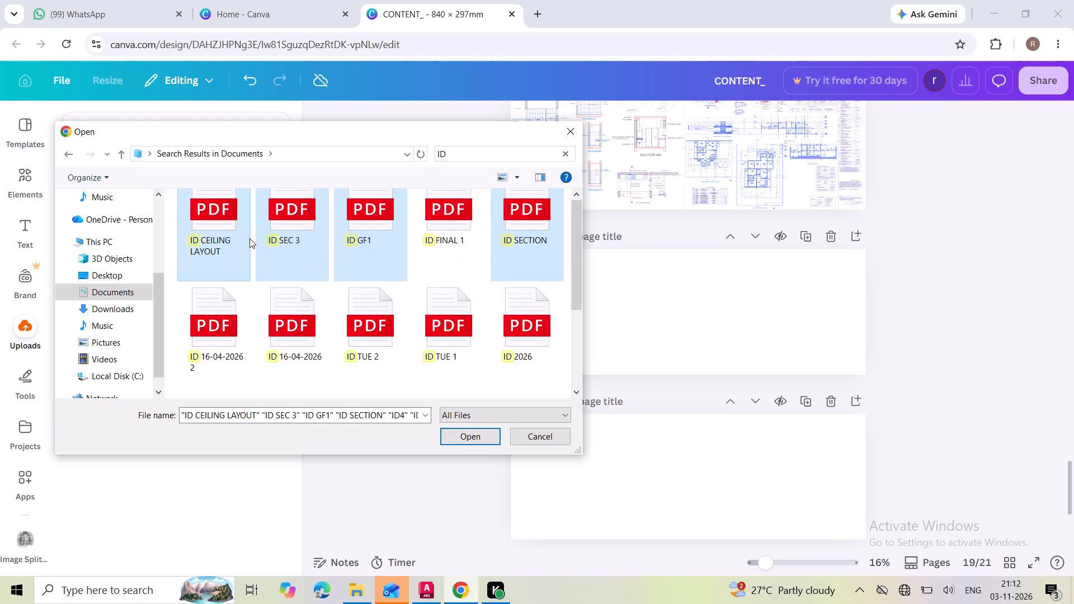
scroll(249, 238, down, 2)
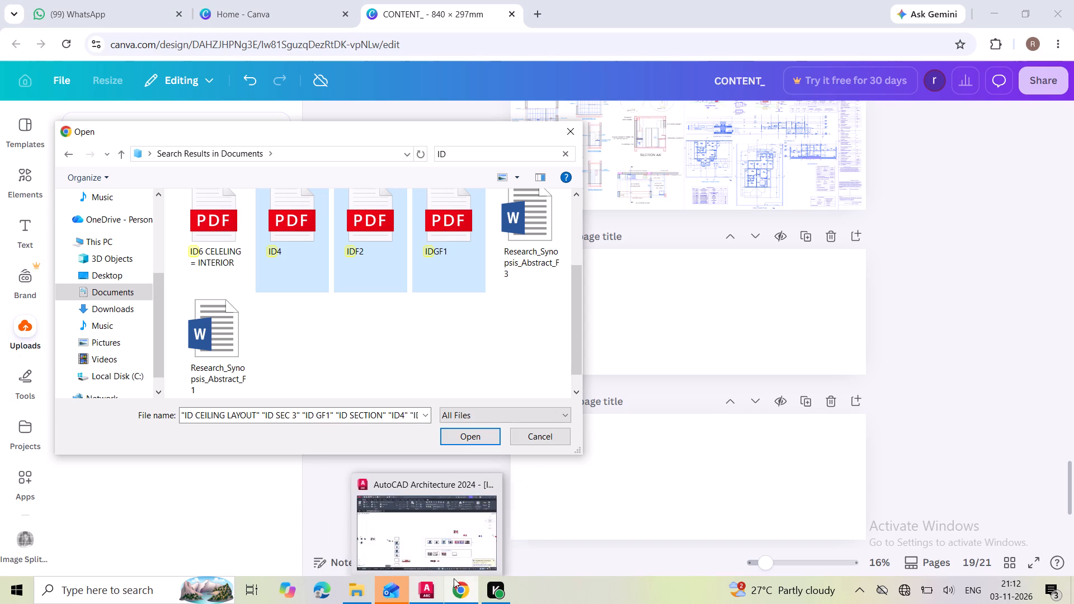
Upload the selected ID drawing PDFs to the design's uploads.
click(465, 438)
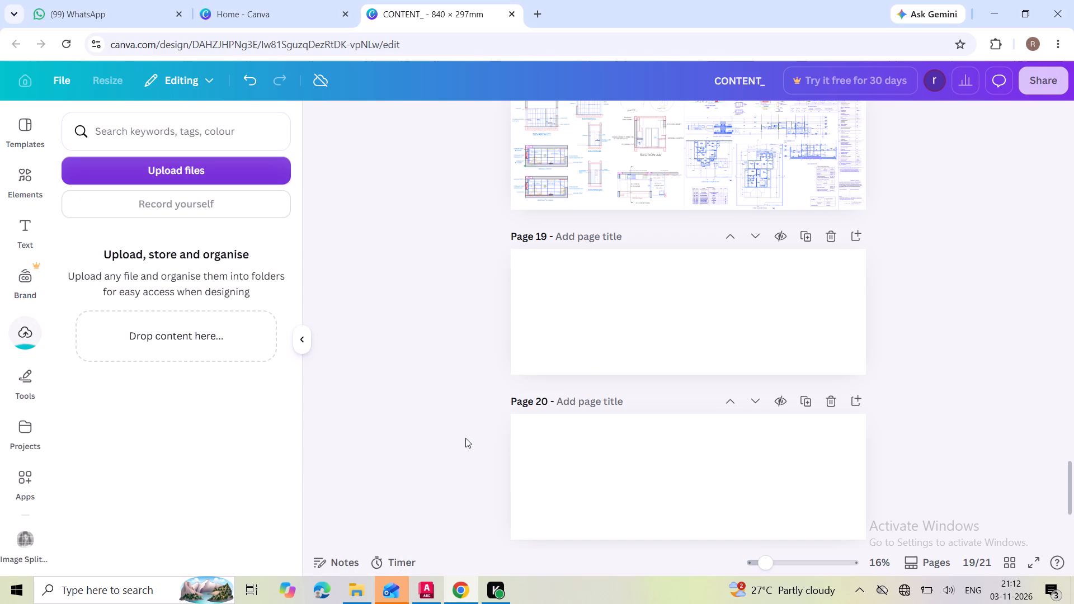
Open the computer's available network connections to check the internet connection.
click(900, 591)
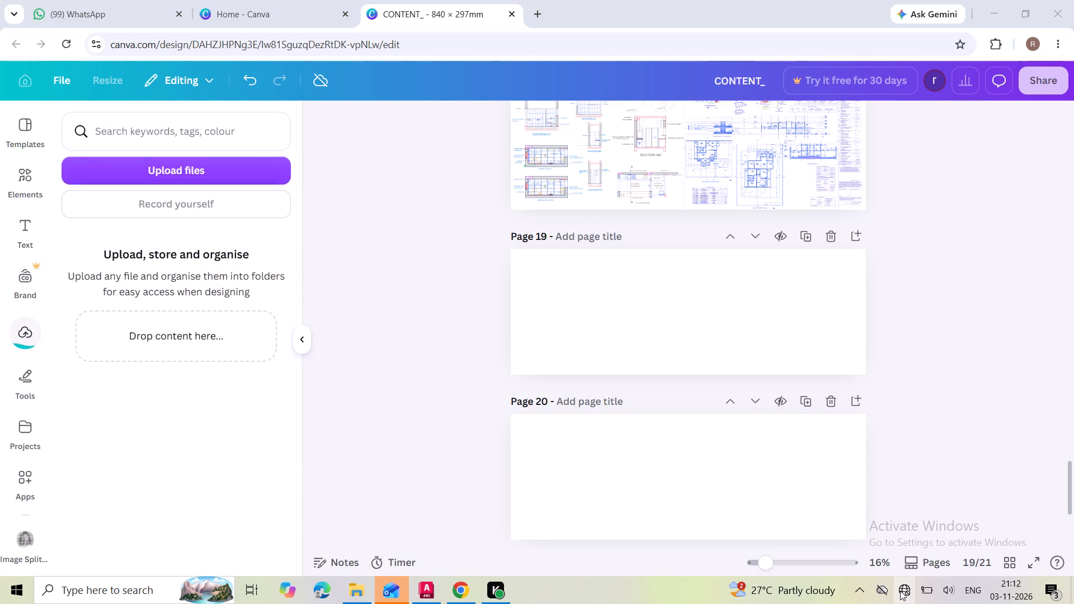
click(904, 586)
click(904, 586)
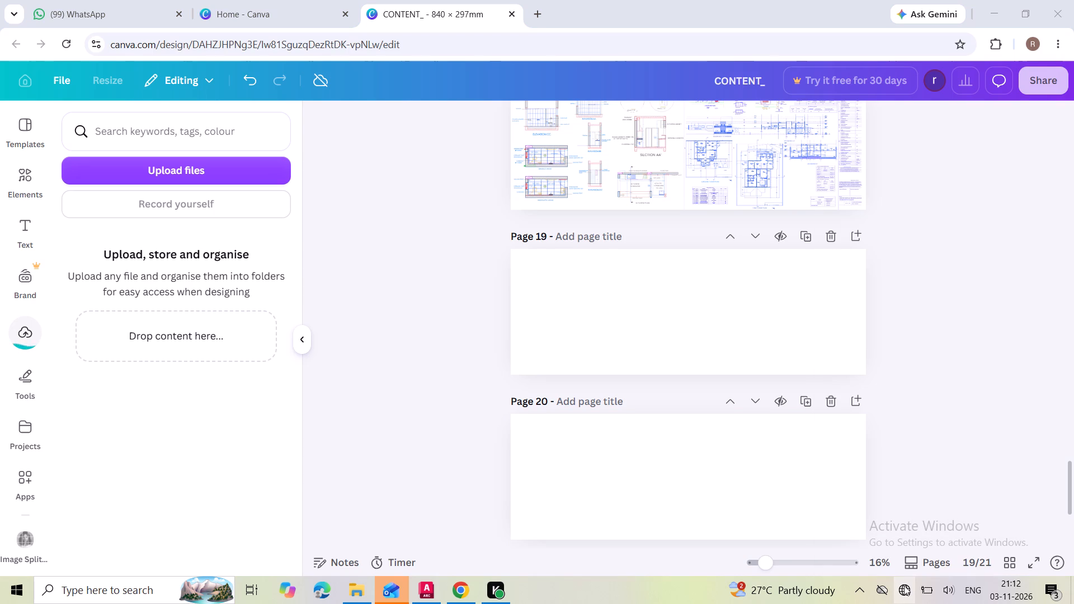
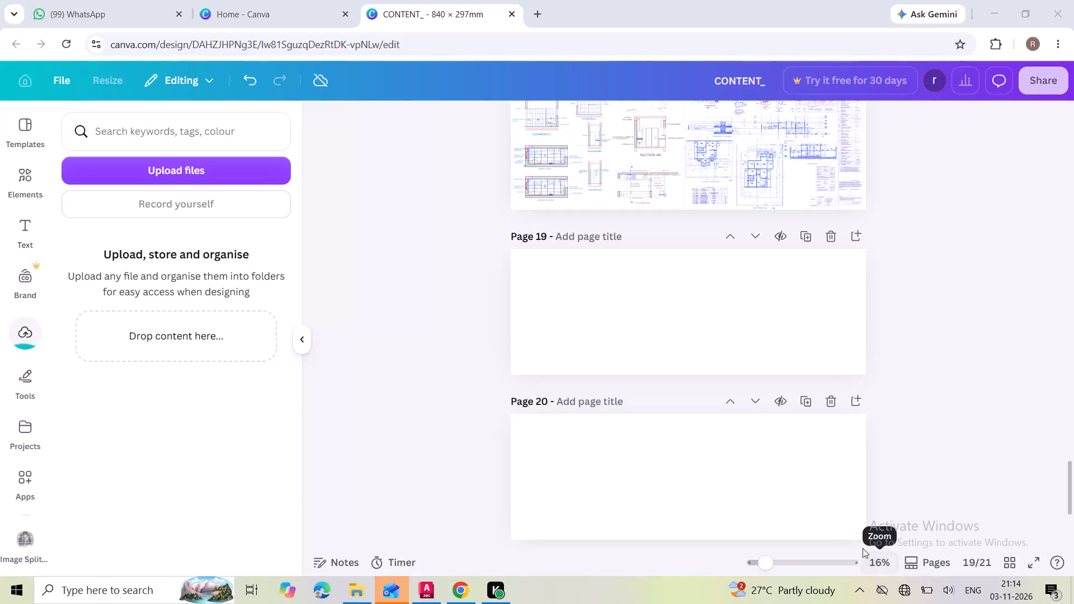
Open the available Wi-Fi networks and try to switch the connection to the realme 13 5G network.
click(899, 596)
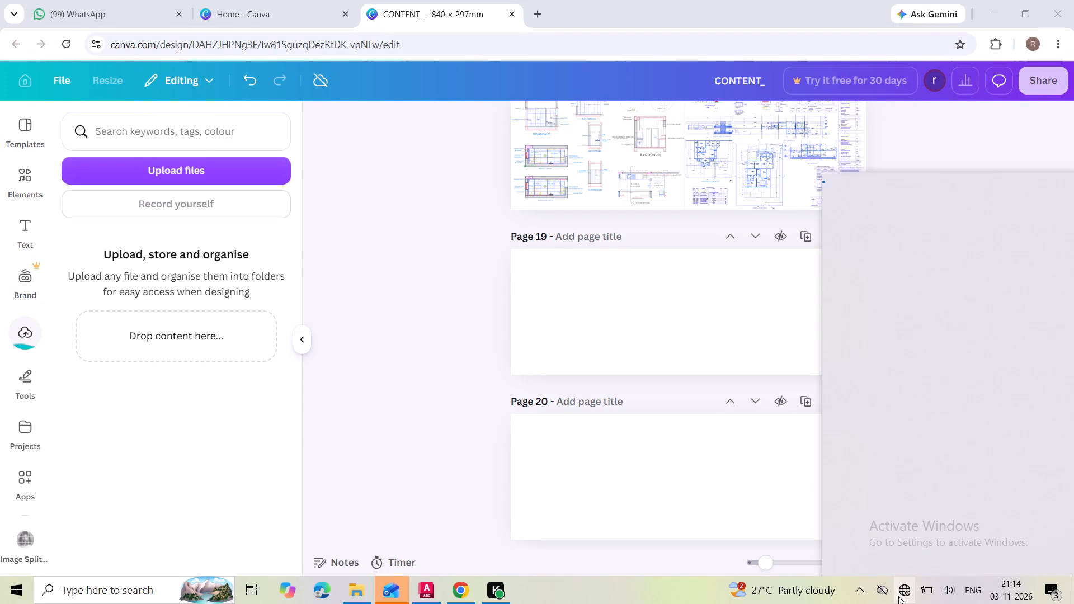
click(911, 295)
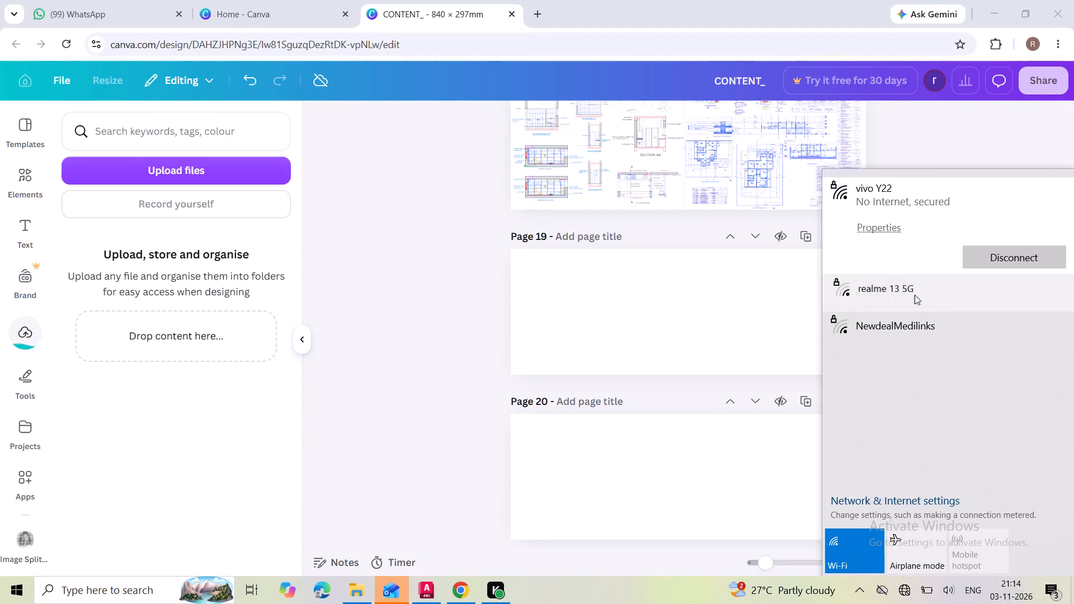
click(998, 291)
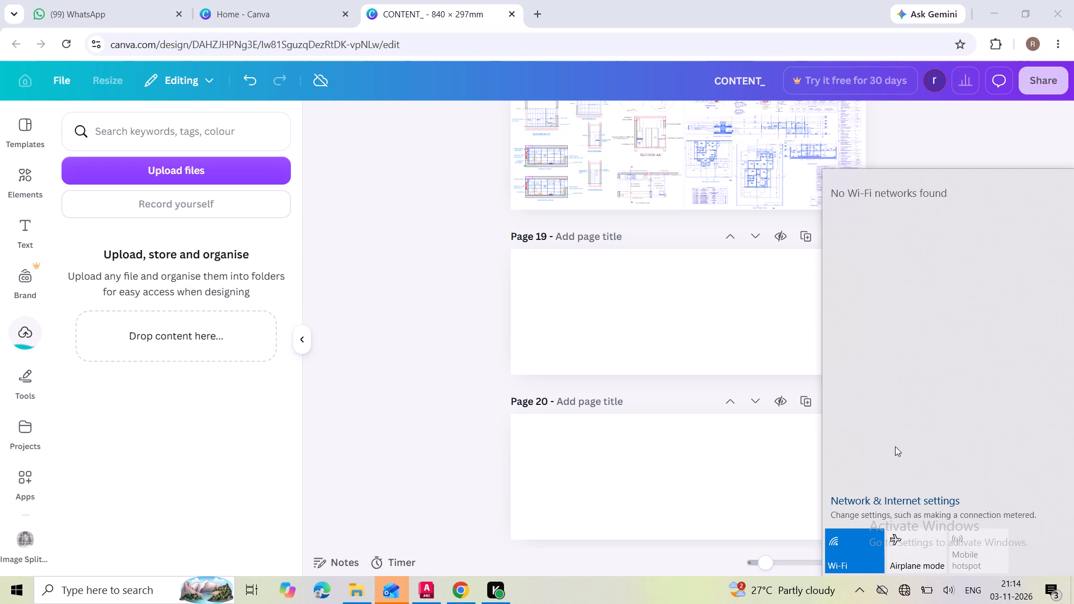
Turn Wi-Fi off and back on, twice, to refresh the available networks.
click(870, 547)
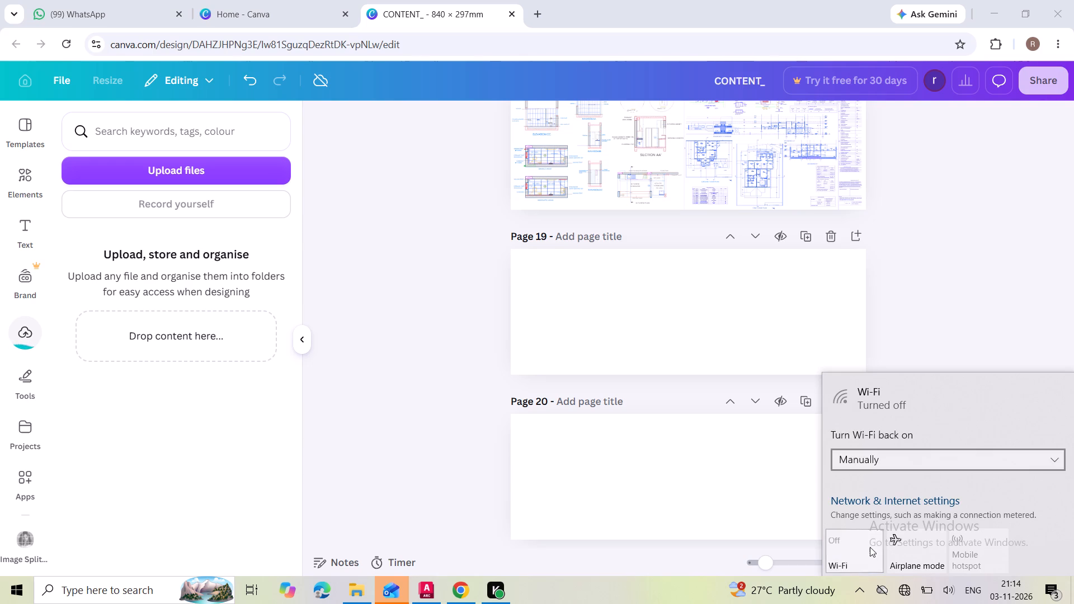
click(870, 547)
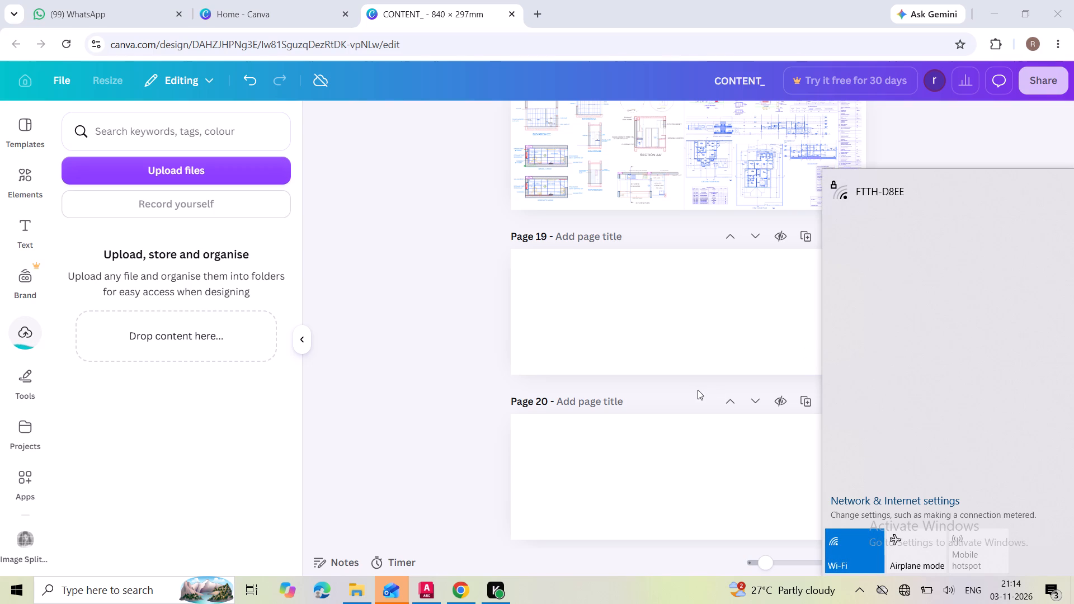
scroll(703, 389, up, 3)
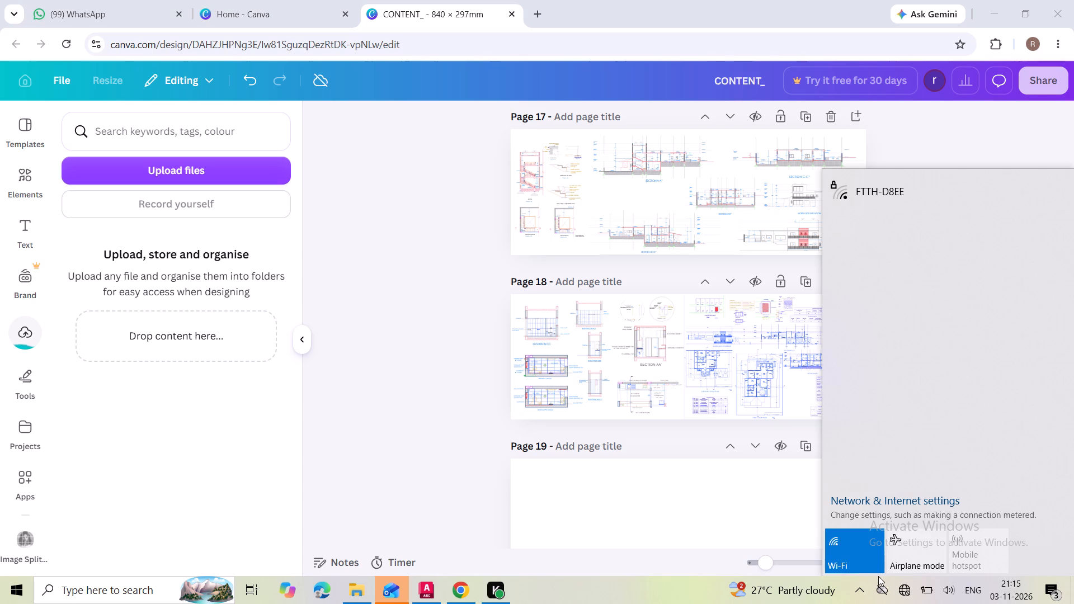
click(863, 550)
click(858, 544)
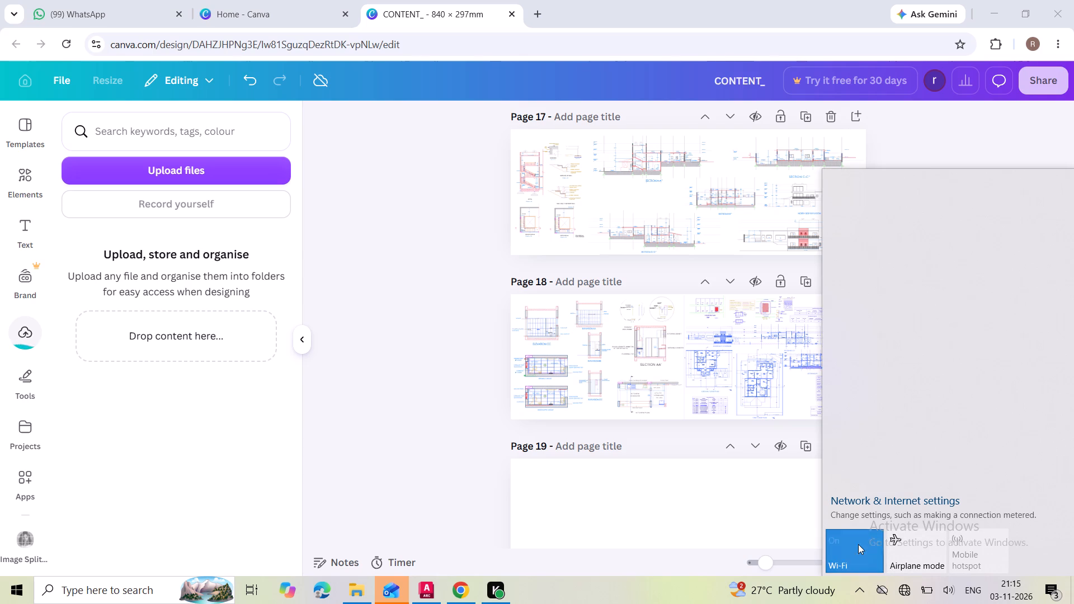
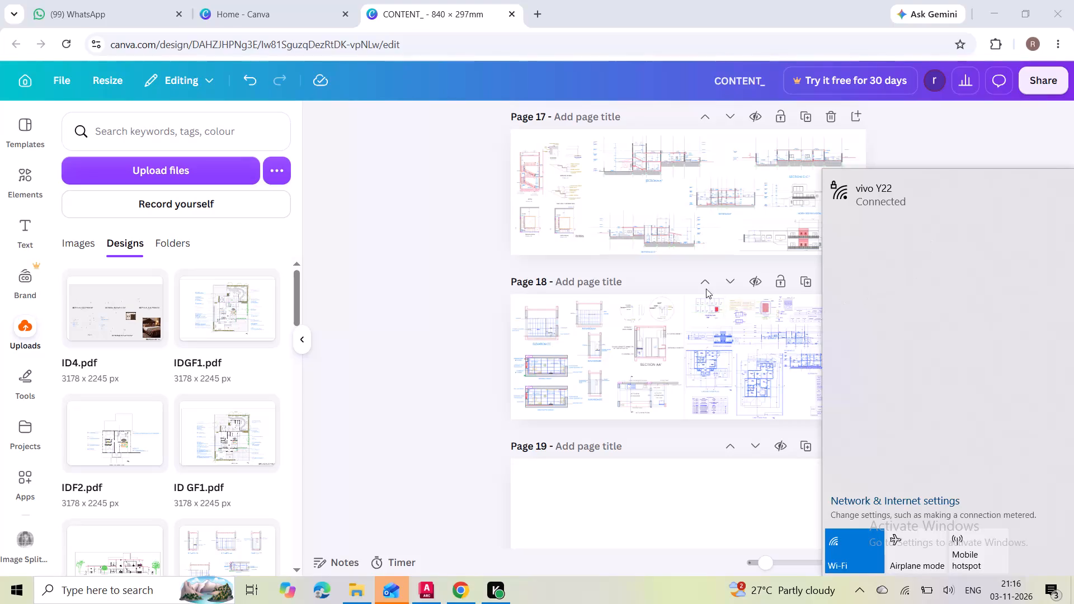
Check the status of the vivo Y22 Wi-Fi connection.
click(460, 312)
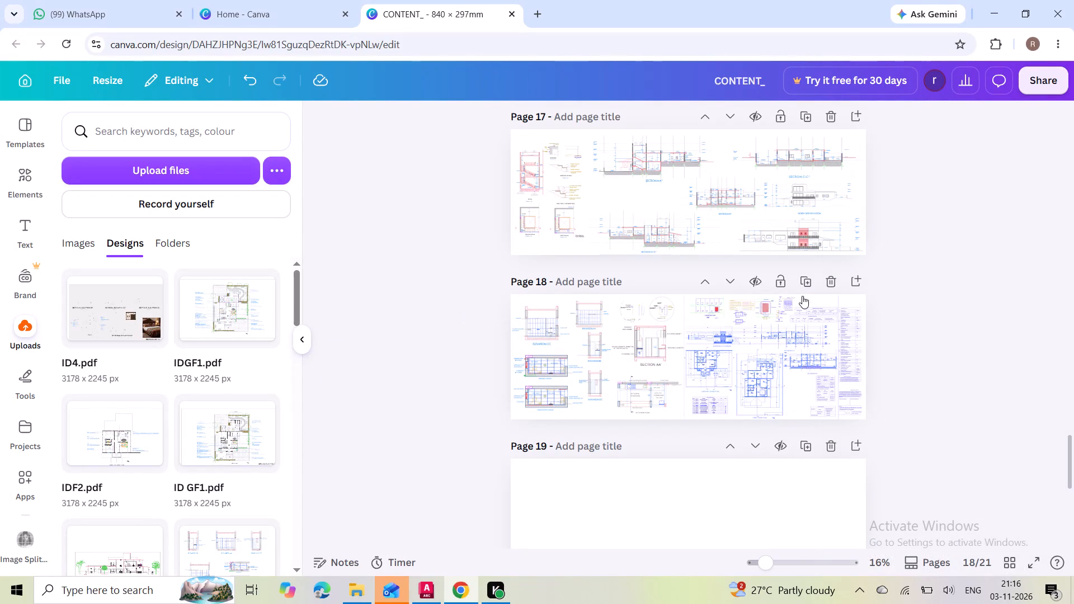
scroll(802, 296, down, 3)
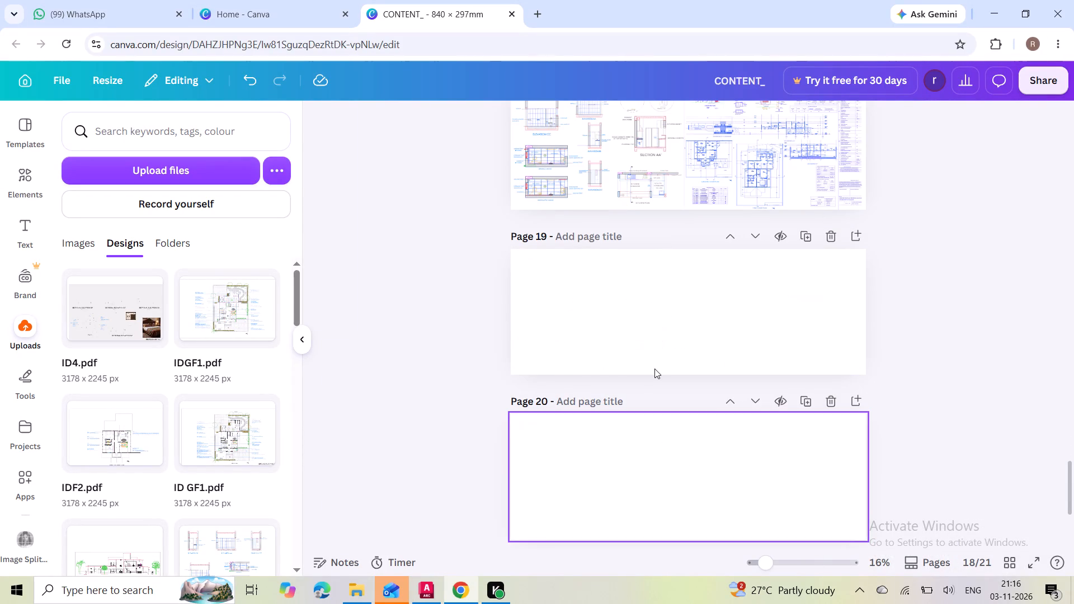
click(902, 592)
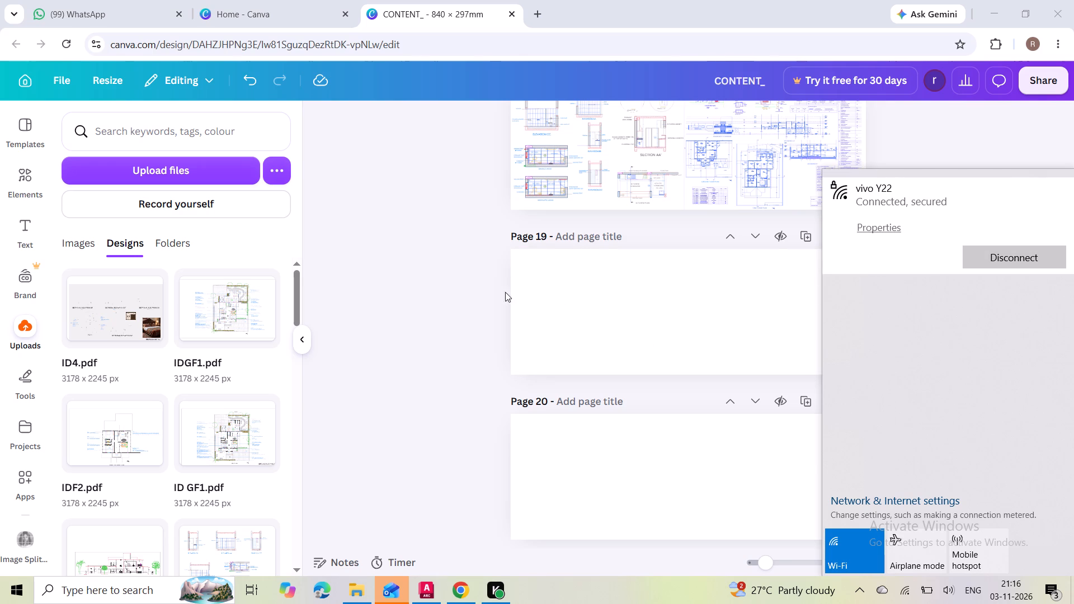
click(388, 310)
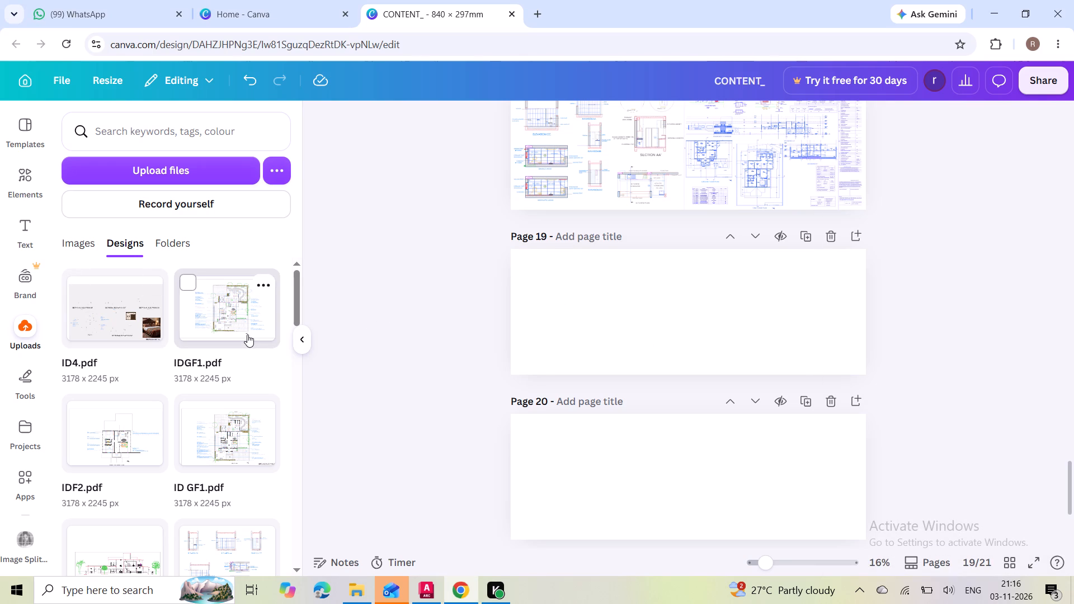
Insert the uploaded IDGF1.pdf drawing onto the blank page 19.
click(639, 304)
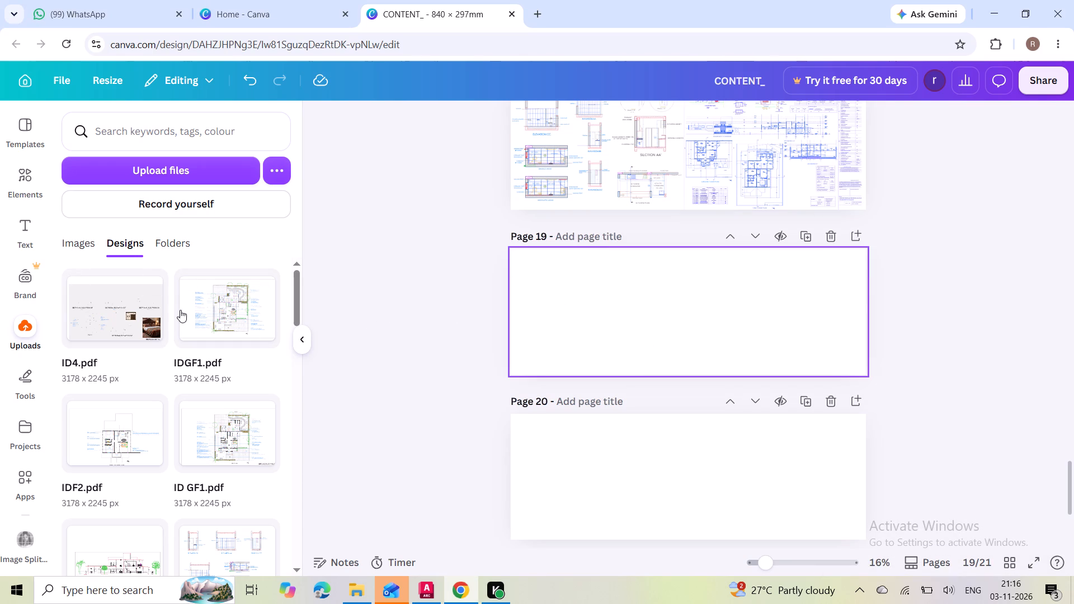
click(225, 310)
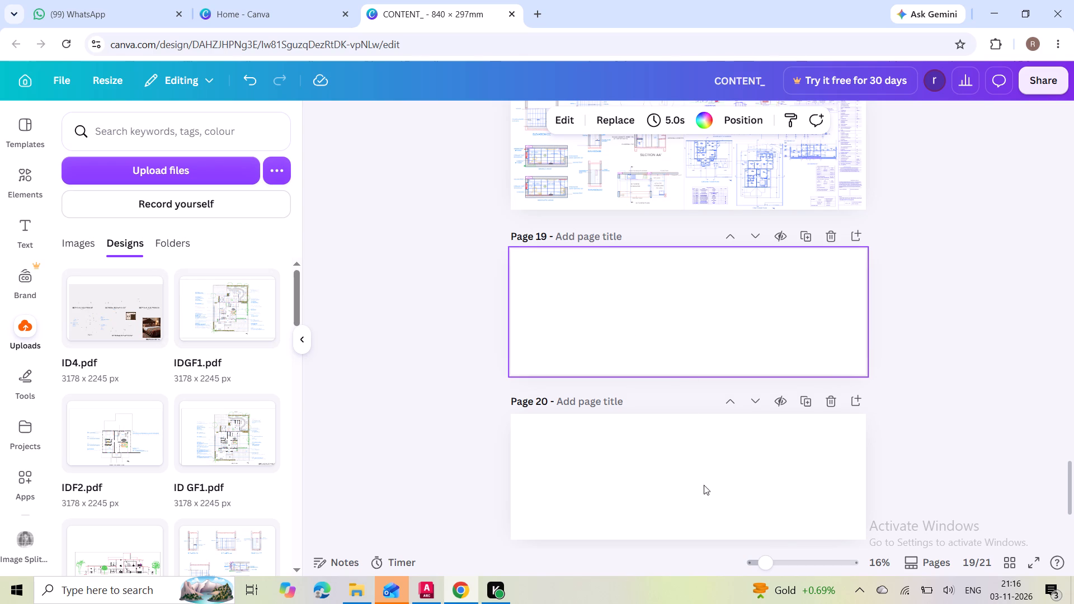
click(899, 592)
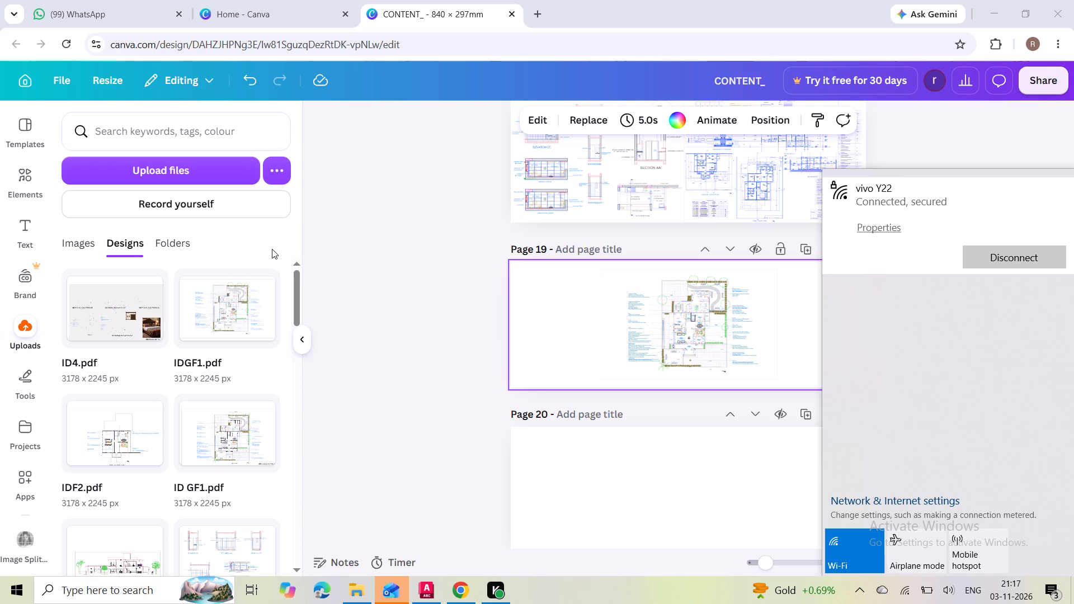
click(428, 236)
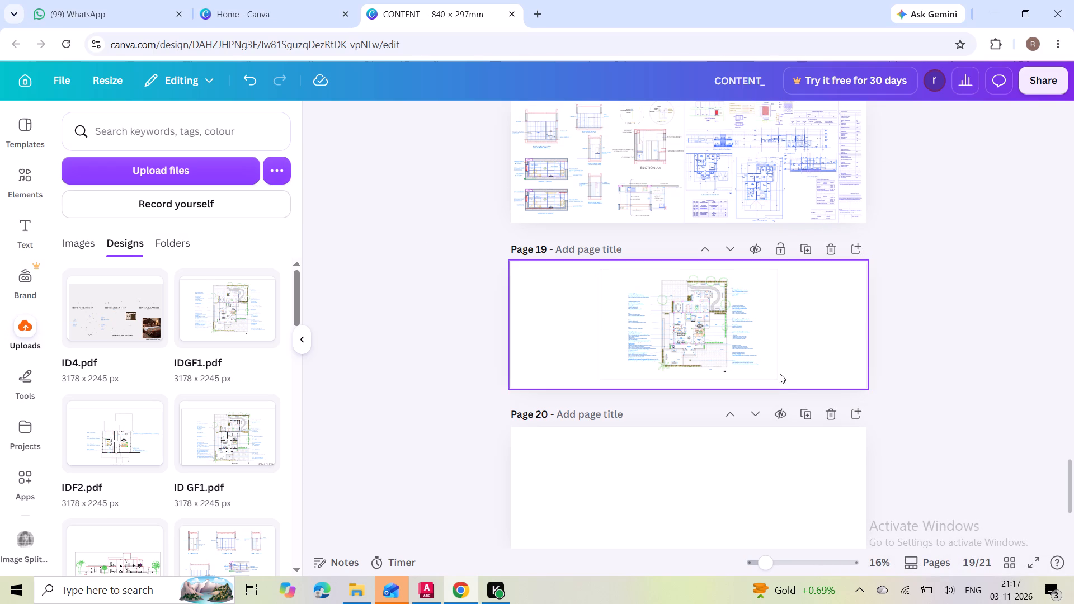
Select all elements of the IDGF1 drawing on page 19 and group them.
drag(784, 377, 582, 270)
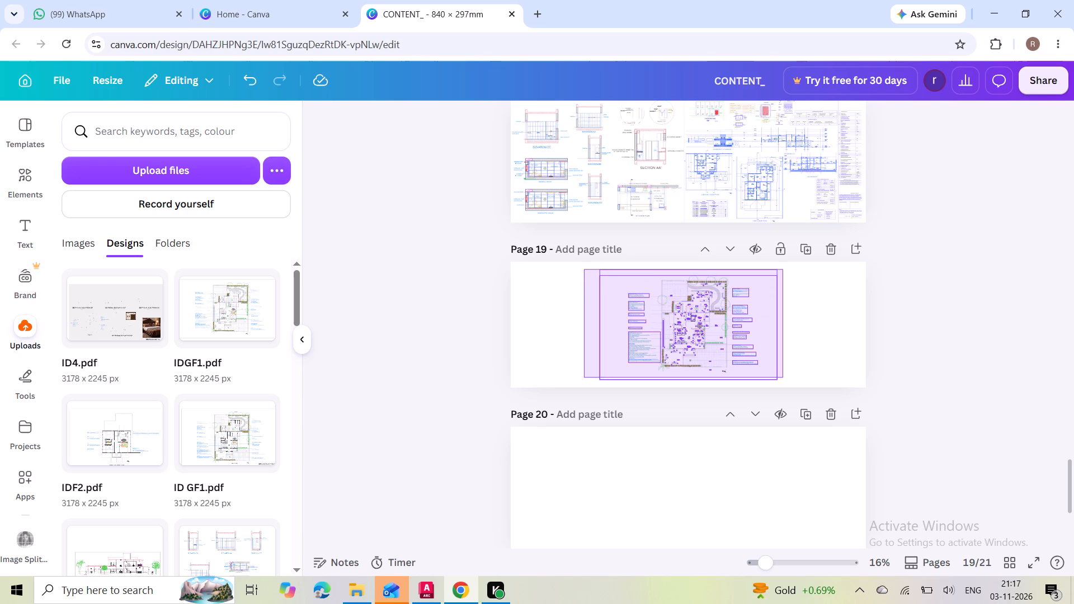
click(651, 241)
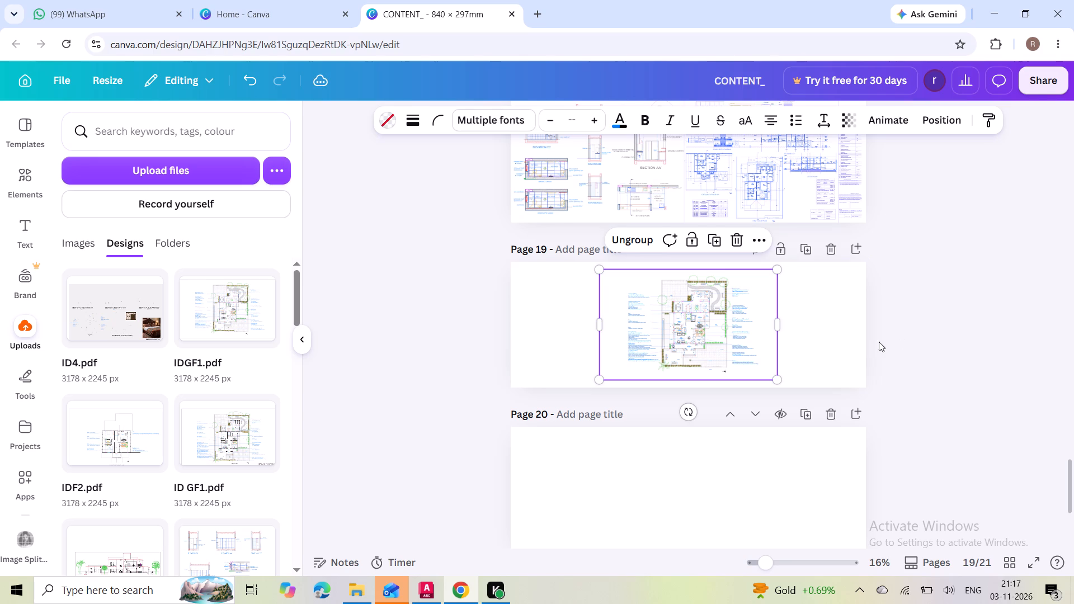
Move the grouped ground floor plan on page 19 to the page's left half, keeping it vertically centred.
click(940, 322)
drag(726, 322, 651, 319)
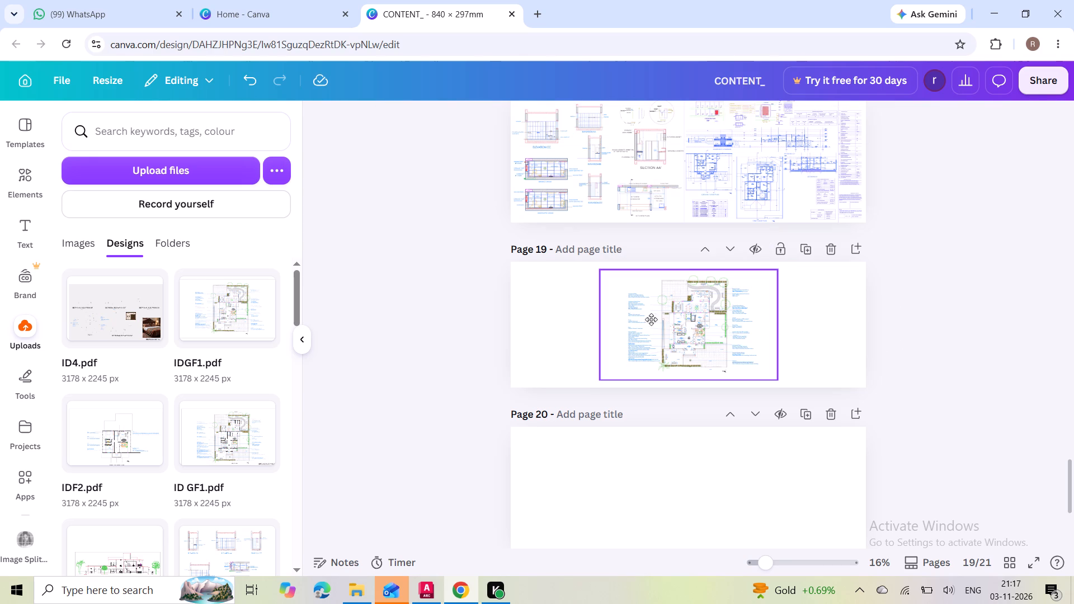
drag(651, 319, 622, 322)
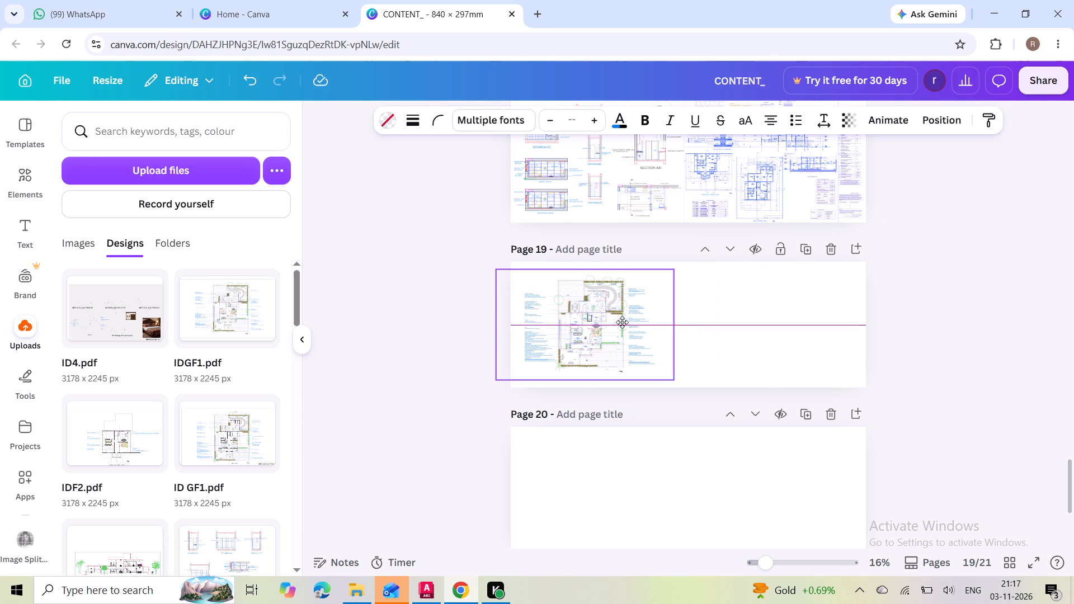
drag(622, 322, 619, 322)
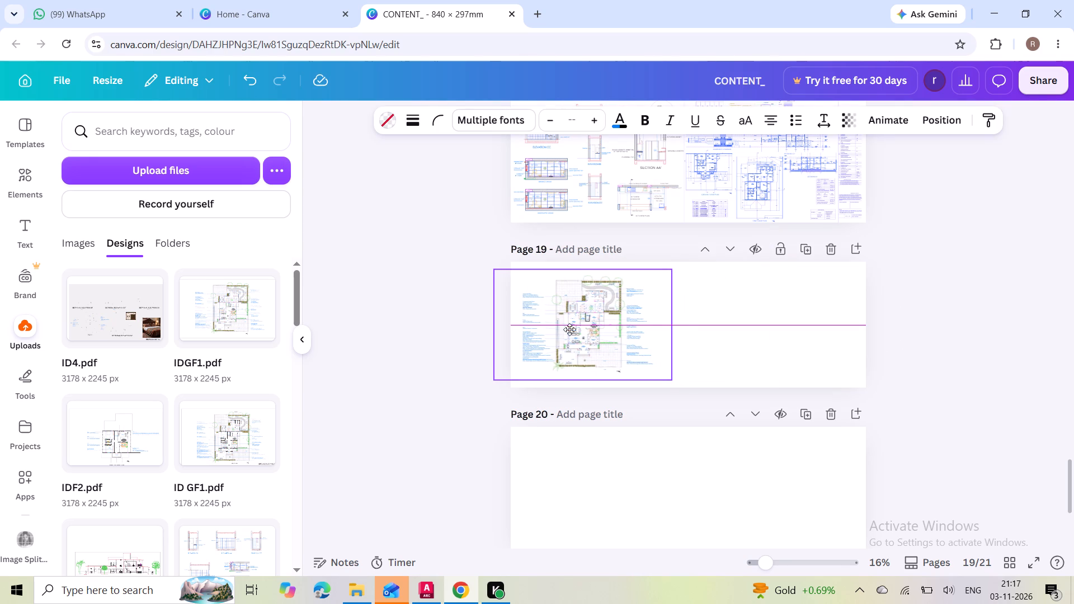
click(343, 306)
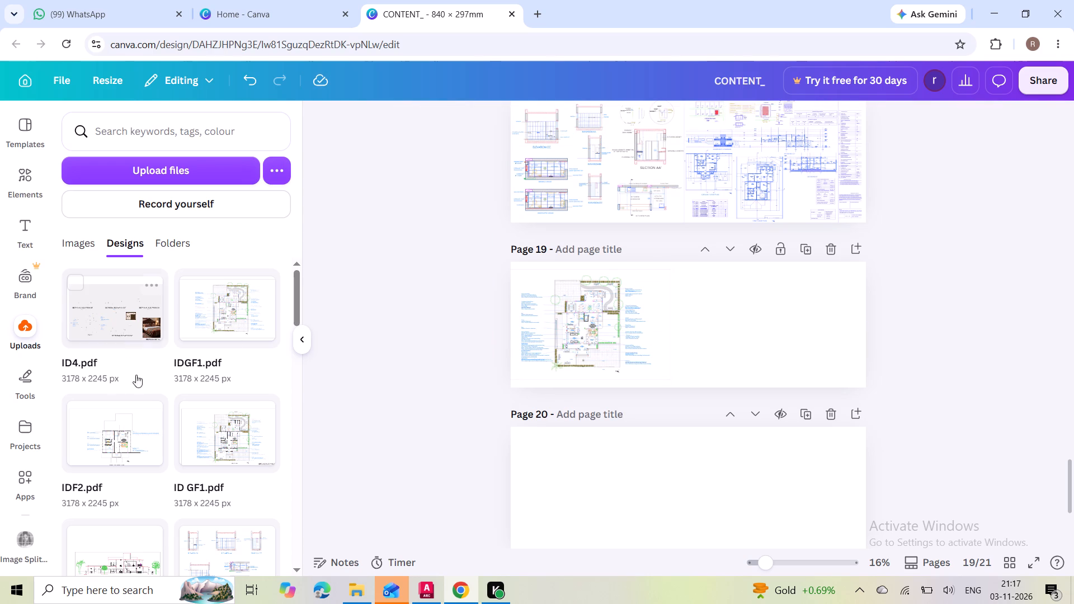
Insert the uploaded IDF2.pdf drawing onto blank page 20.
click(571, 442)
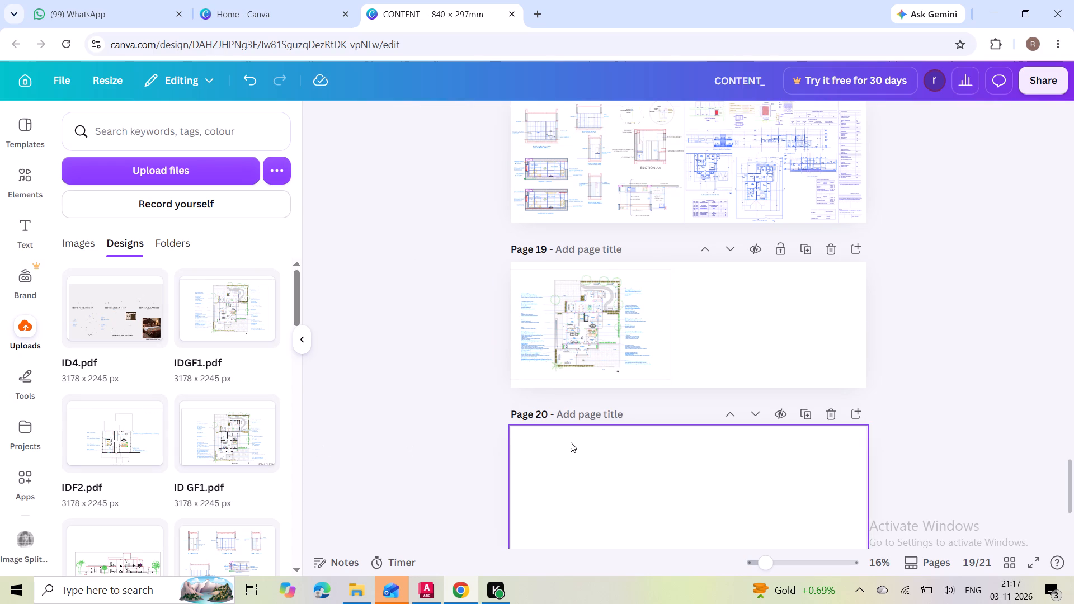
click(136, 433)
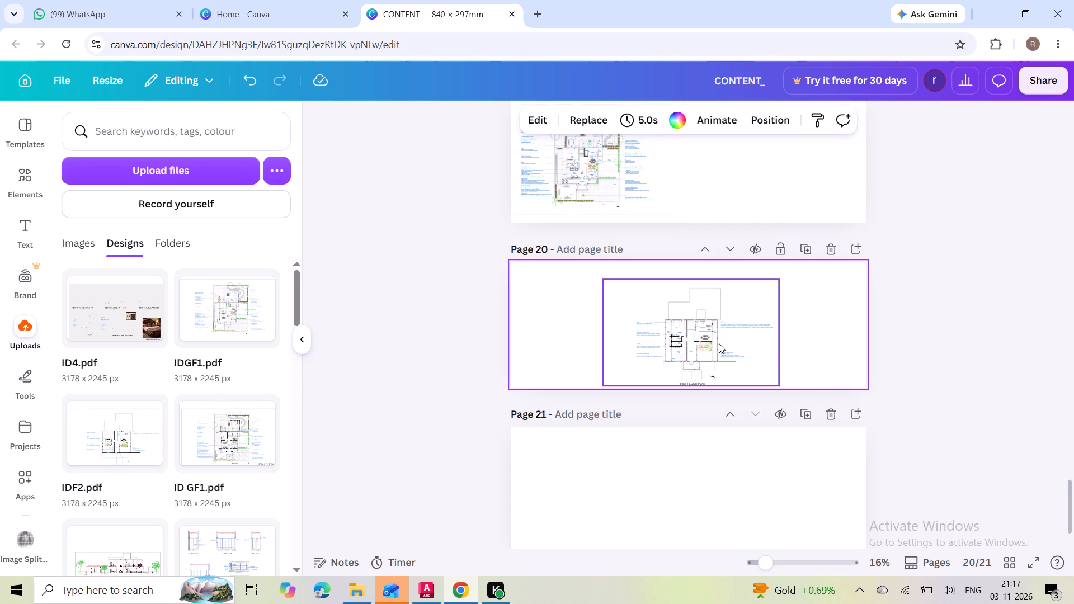
Select all the elements of the first floor plan drawing on page 20 together.
drag(798, 387, 764, 380)
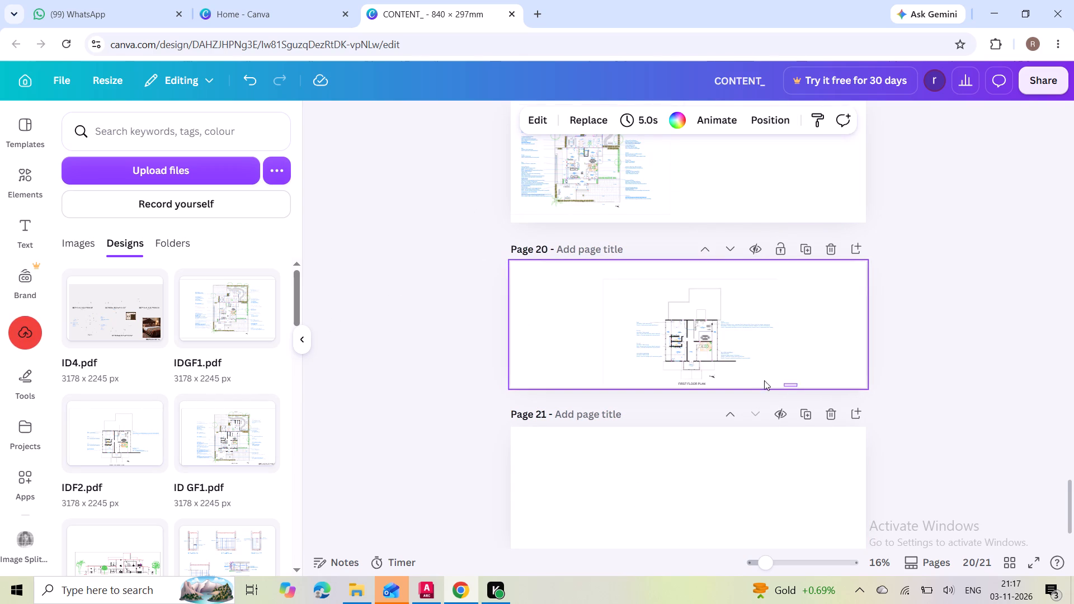
drag(764, 380, 578, 278)
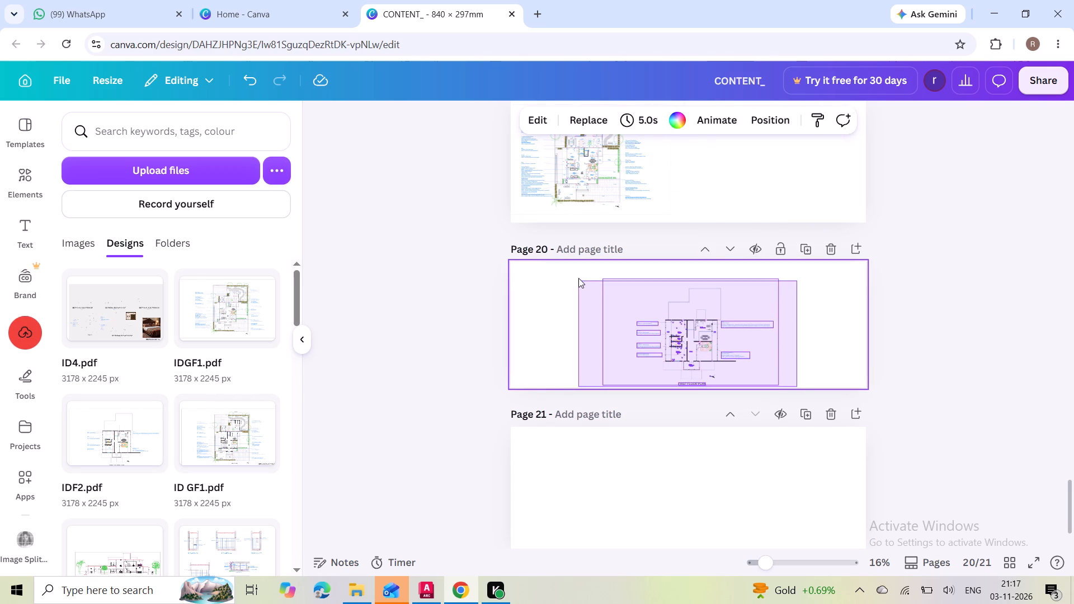
drag(578, 278, 583, 267)
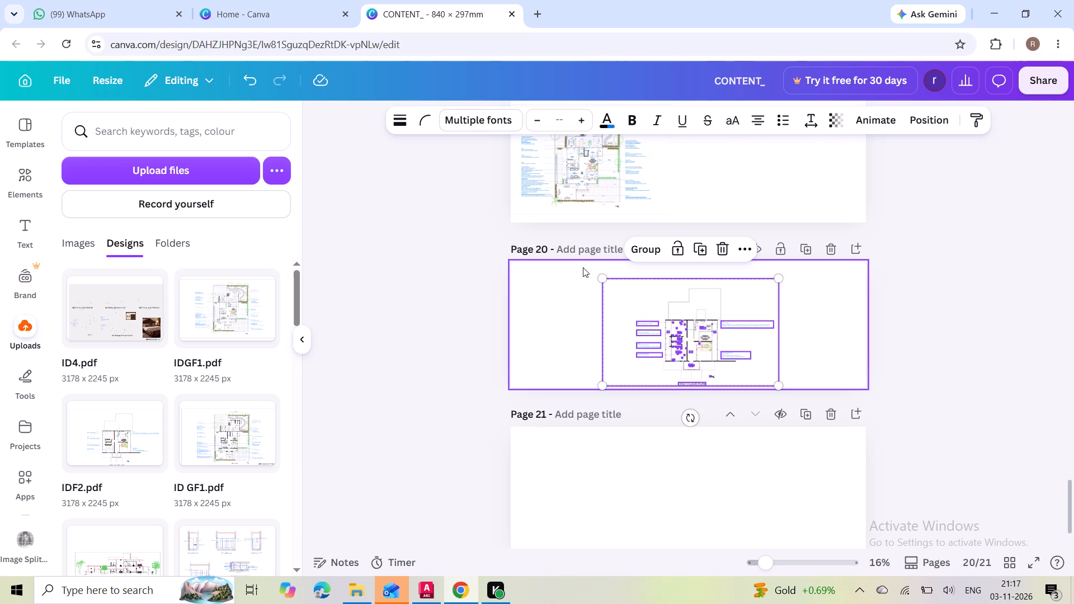
Group the selected elements of the first floor plan drawing on page 20.
click(653, 251)
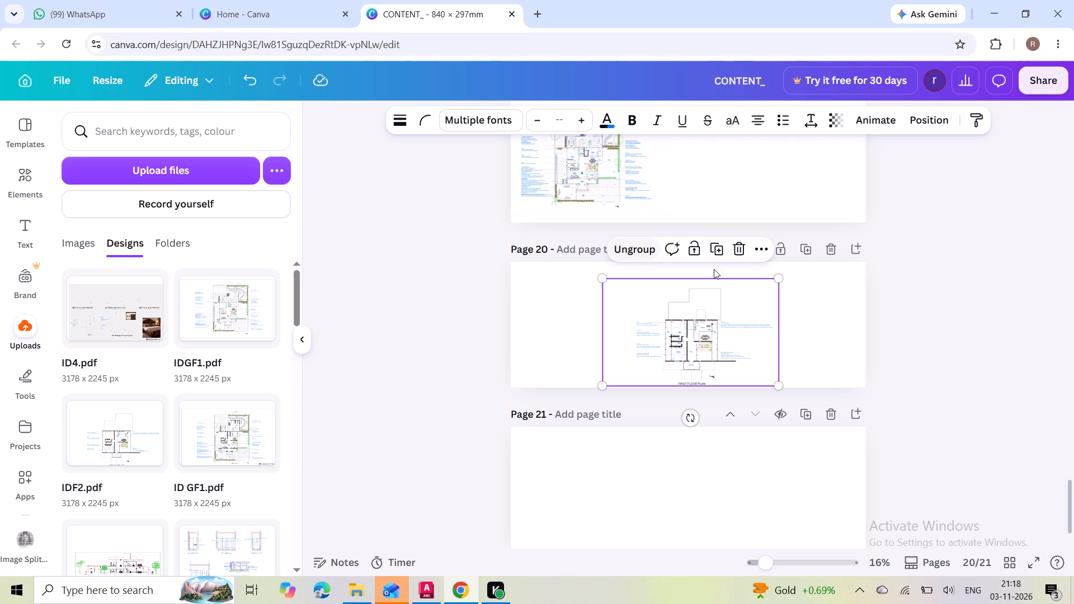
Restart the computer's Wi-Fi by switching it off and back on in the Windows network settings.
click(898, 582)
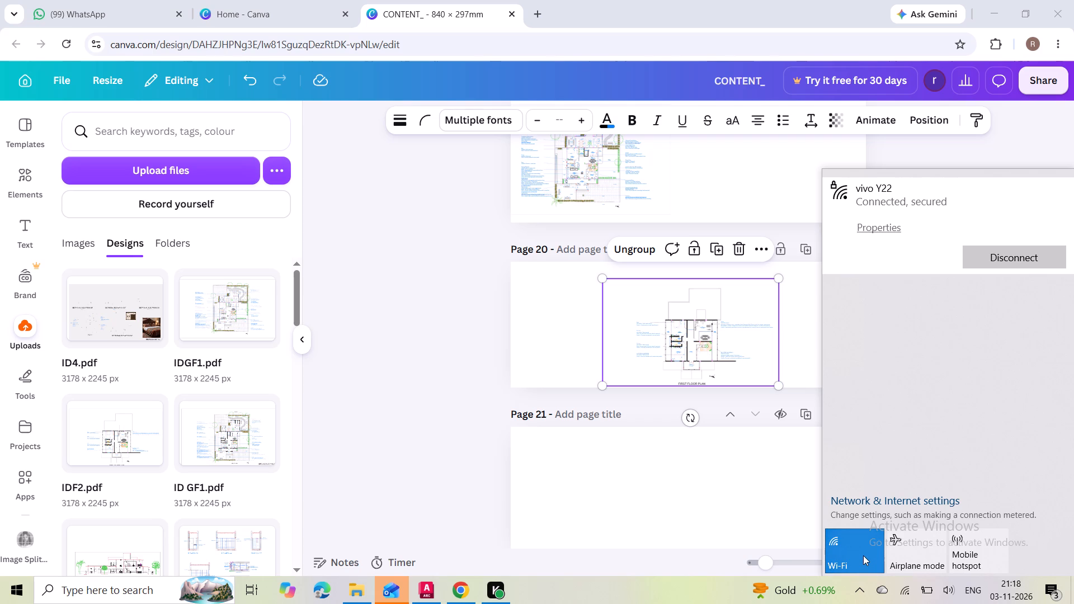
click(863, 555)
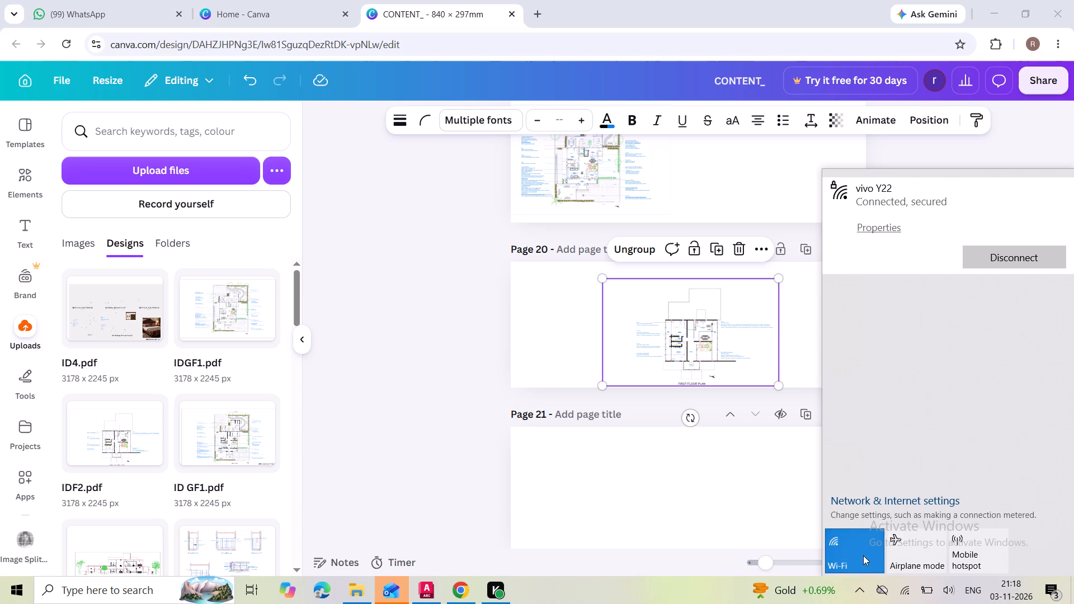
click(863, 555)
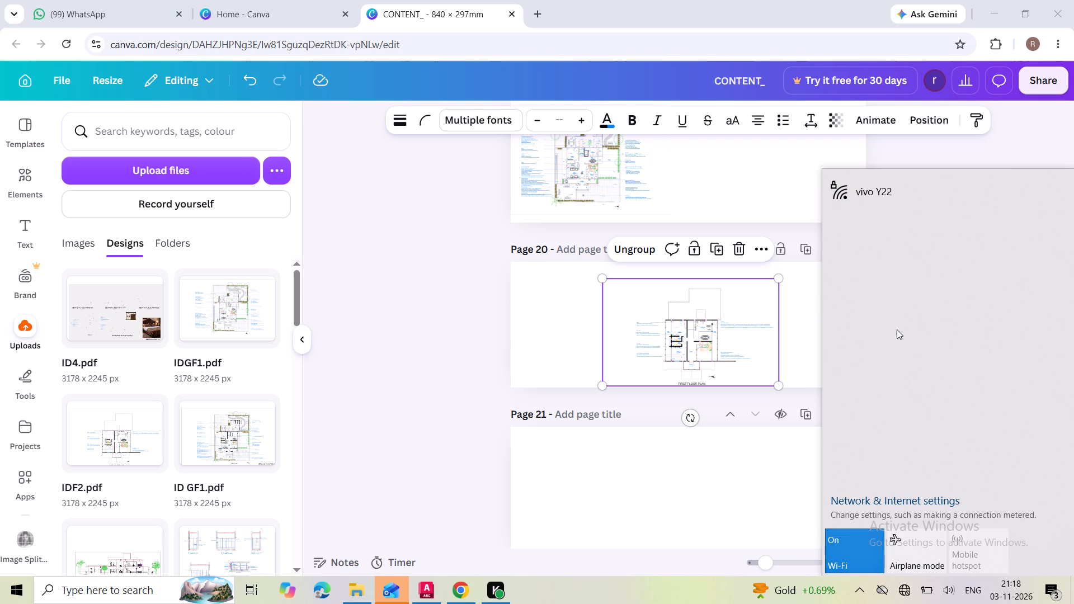
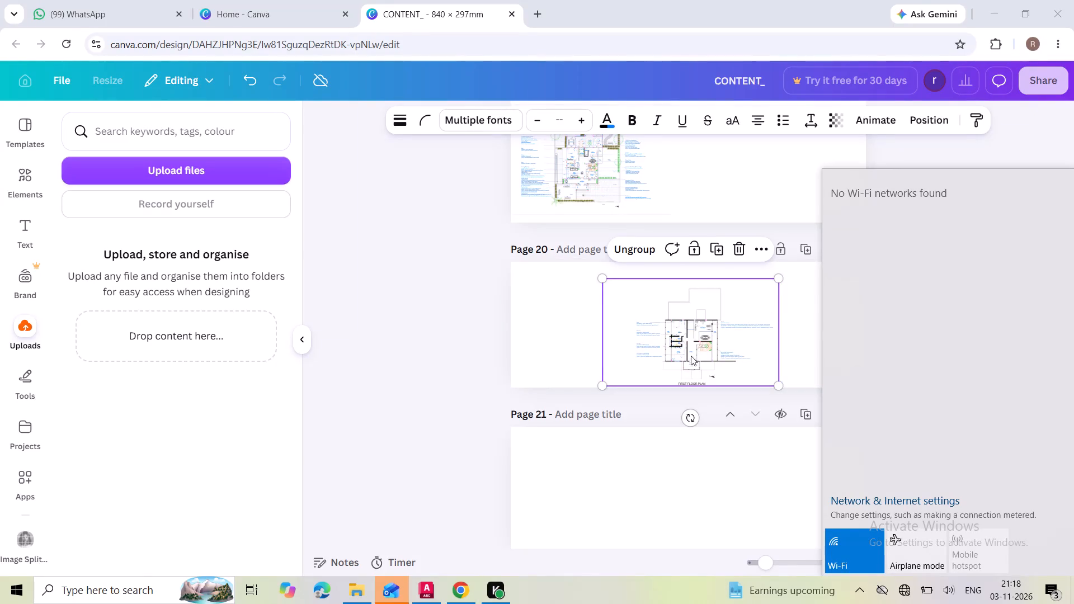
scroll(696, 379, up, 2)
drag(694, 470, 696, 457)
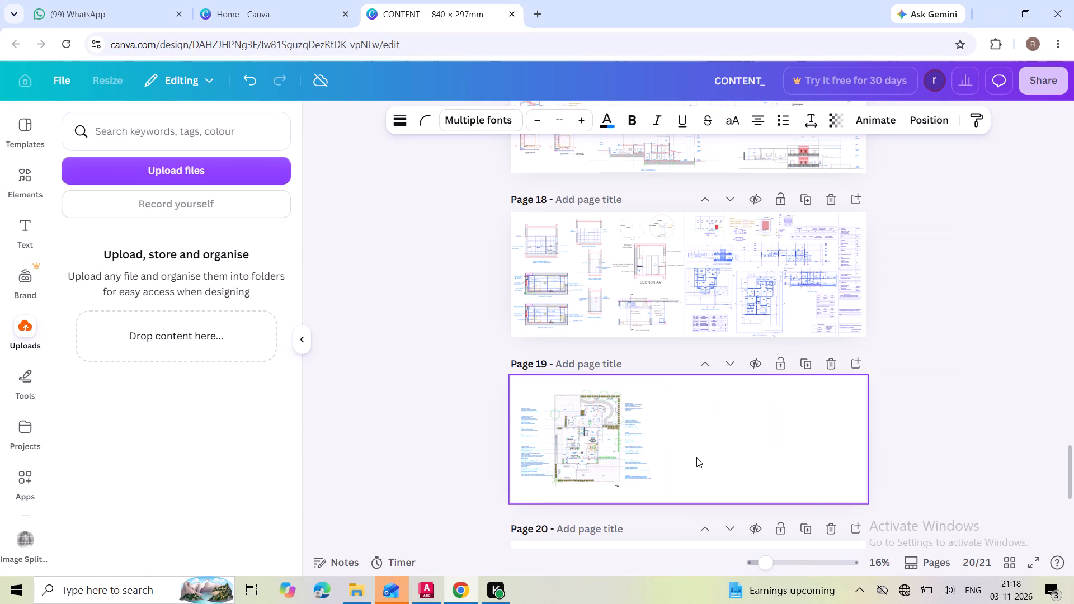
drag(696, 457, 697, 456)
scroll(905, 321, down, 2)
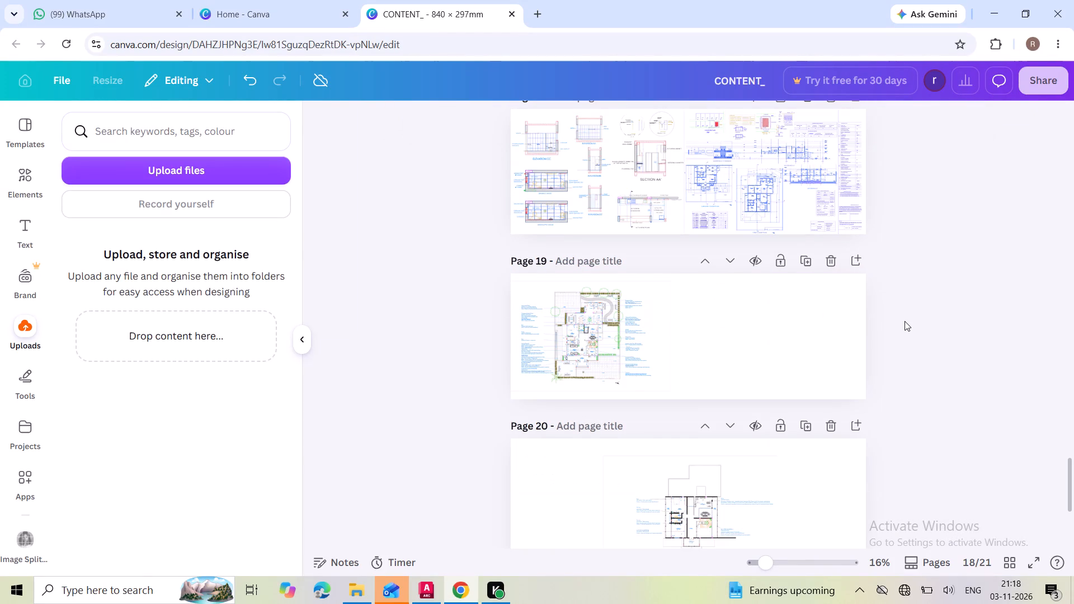
Check the available Wi-Fi networks, then return to the CONTENT_ design.
click(906, 603)
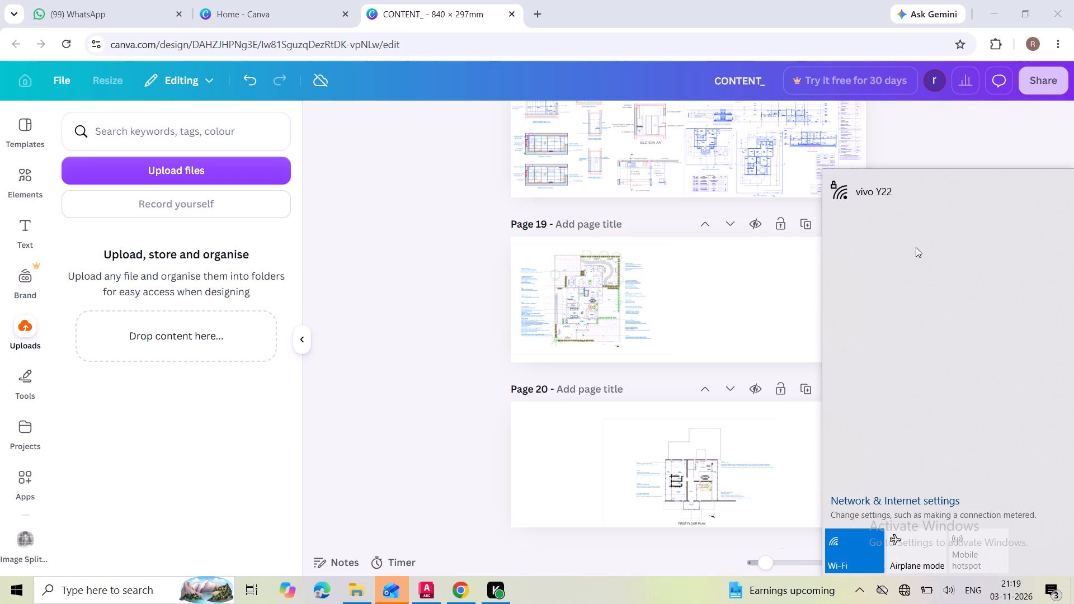
click(460, 234)
Move the grouped first floor plan from page 20 into the empty right half of page 19, beside the ground floor plan.
drag(740, 491, 739, 471)
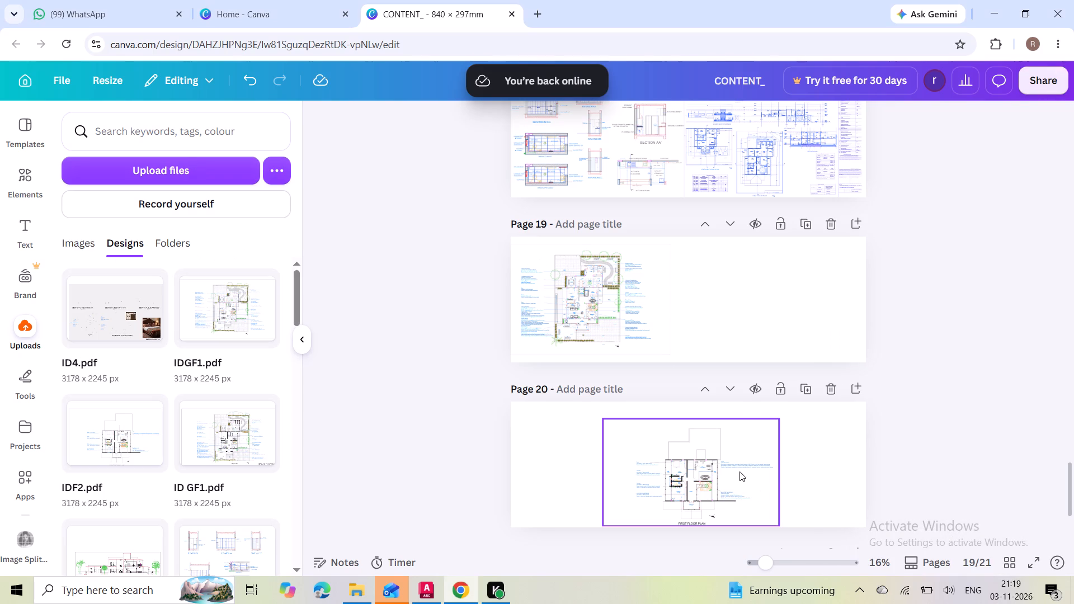
drag(739, 471, 758, 305)
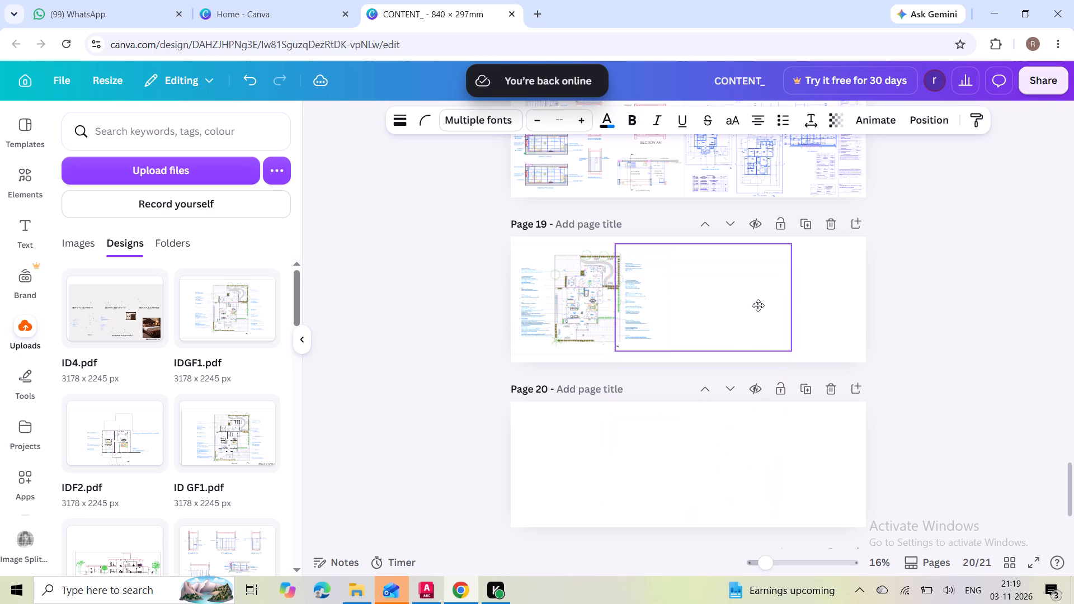
drag(758, 305, 788, 324)
click(911, 277)
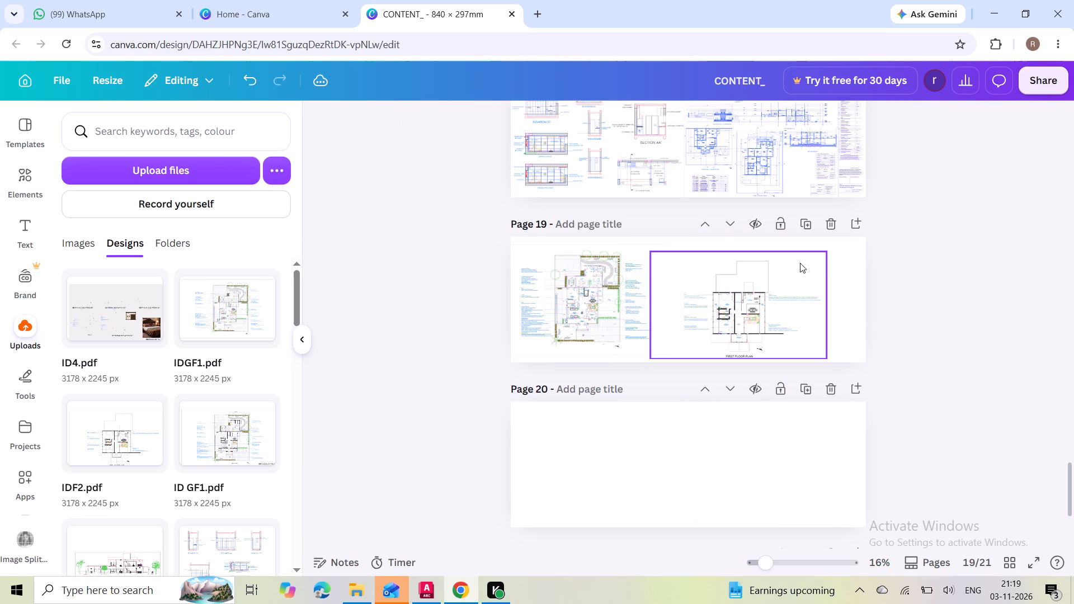
Shrink the grouped ground floor plan on page 19 proportionally to about 343 × 213 mm.
click(624, 286)
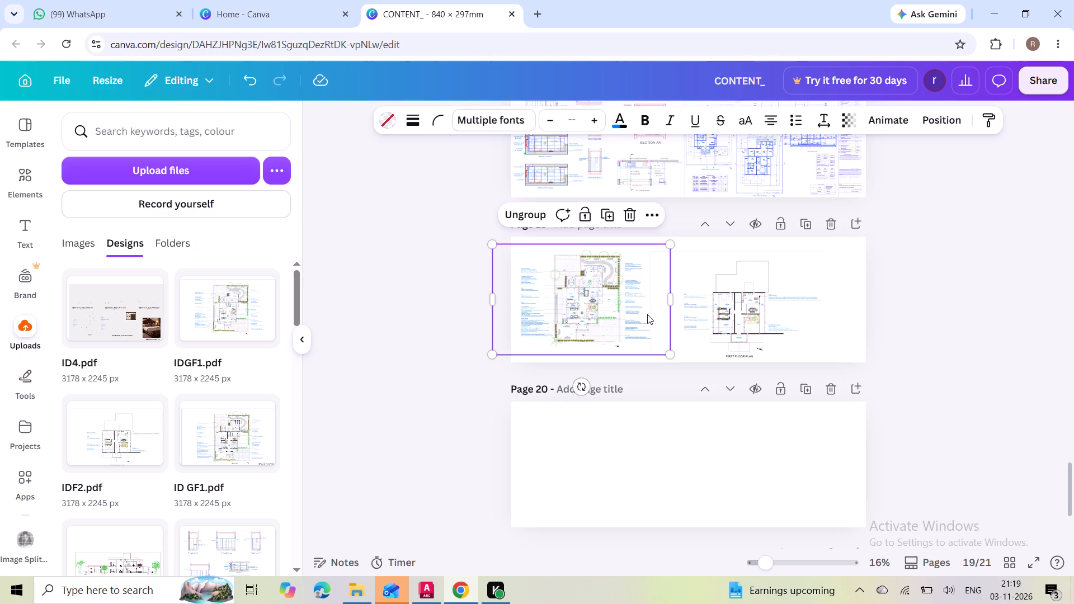
drag(666, 350, 658, 337)
drag(658, 337, 633, 328)
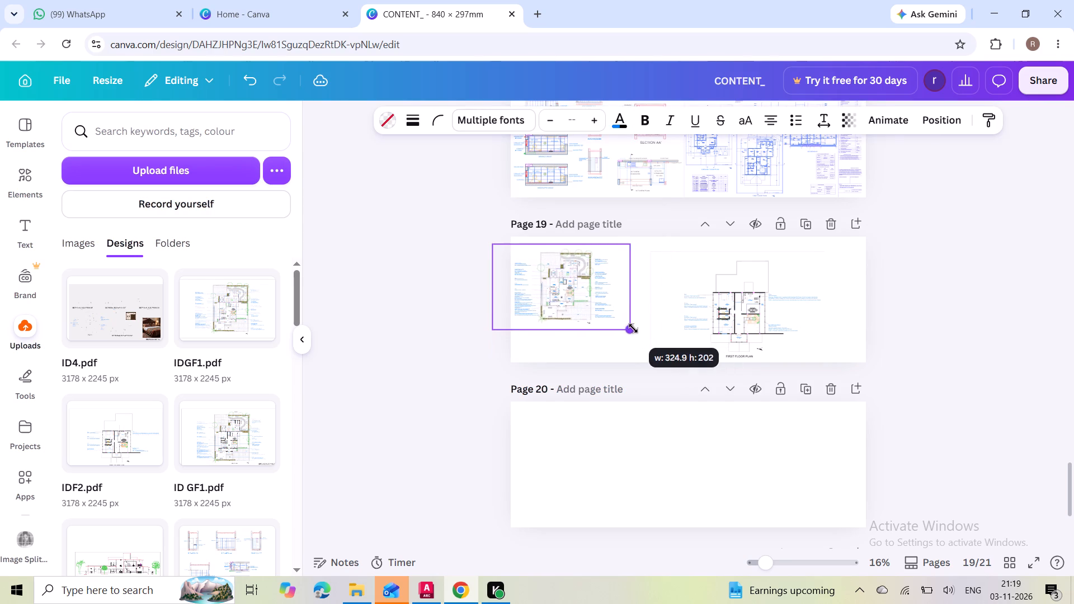
drag(633, 328, 633, 329)
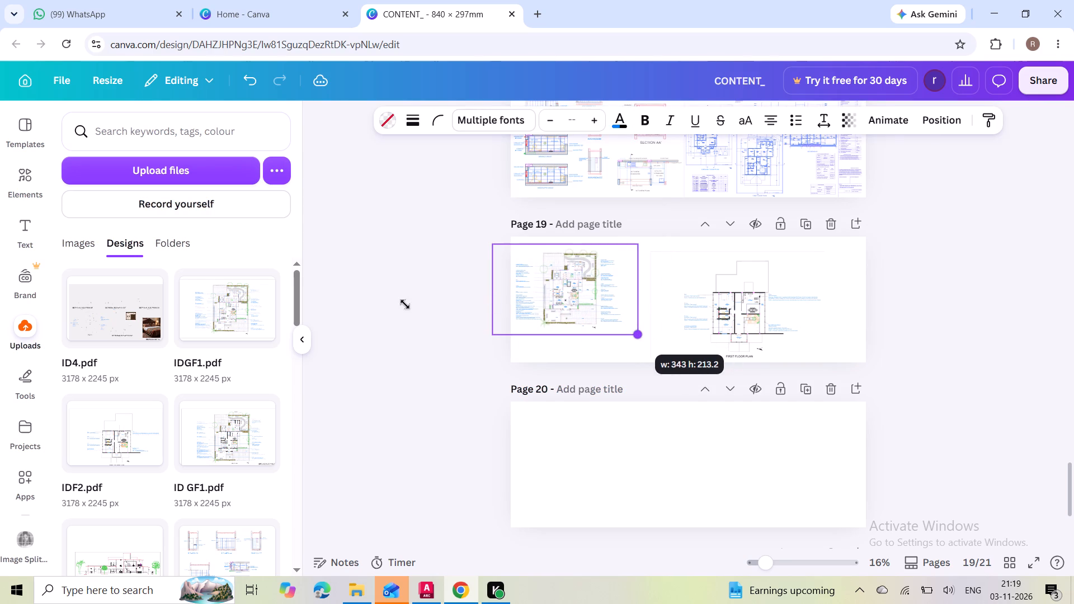
click(405, 304)
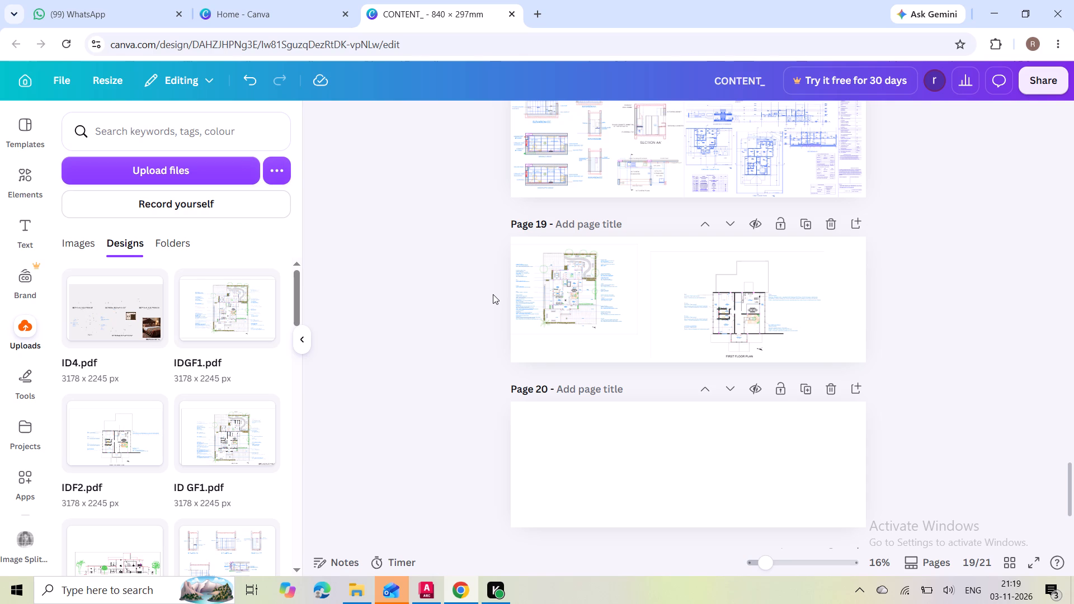
Shrink the grouped first floor plan on page 19 proportionally to about 383 × 233 mm.
click(714, 277)
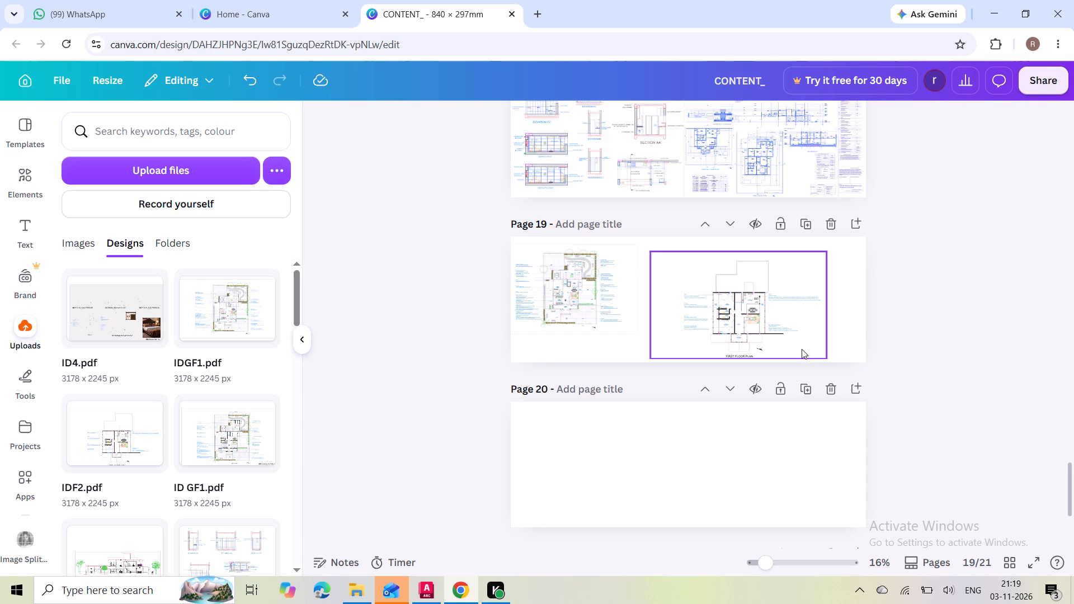
drag(828, 358, 789, 337)
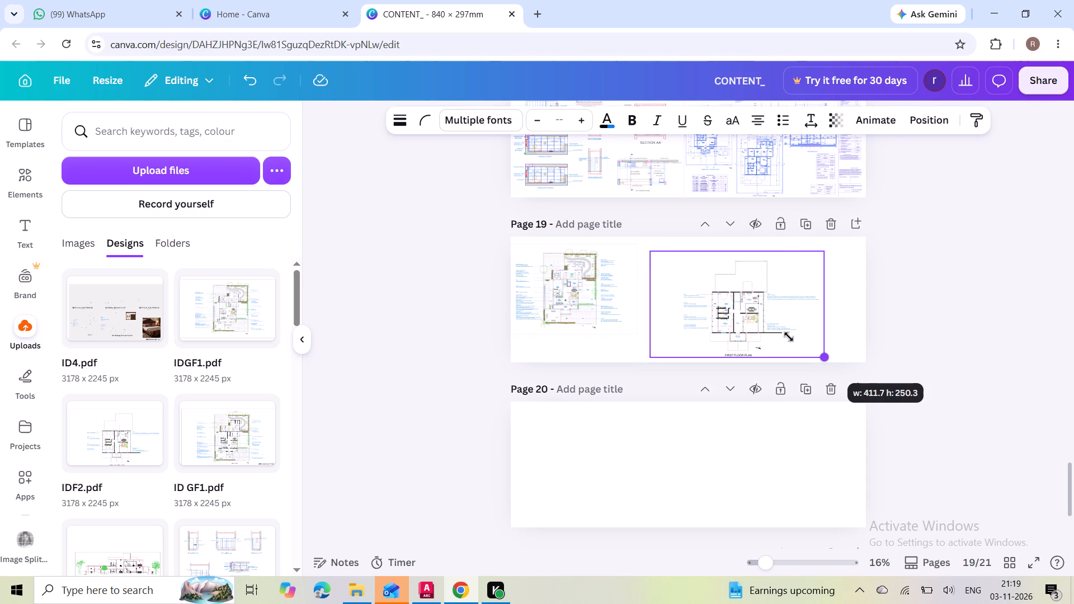
drag(789, 337, 811, 356)
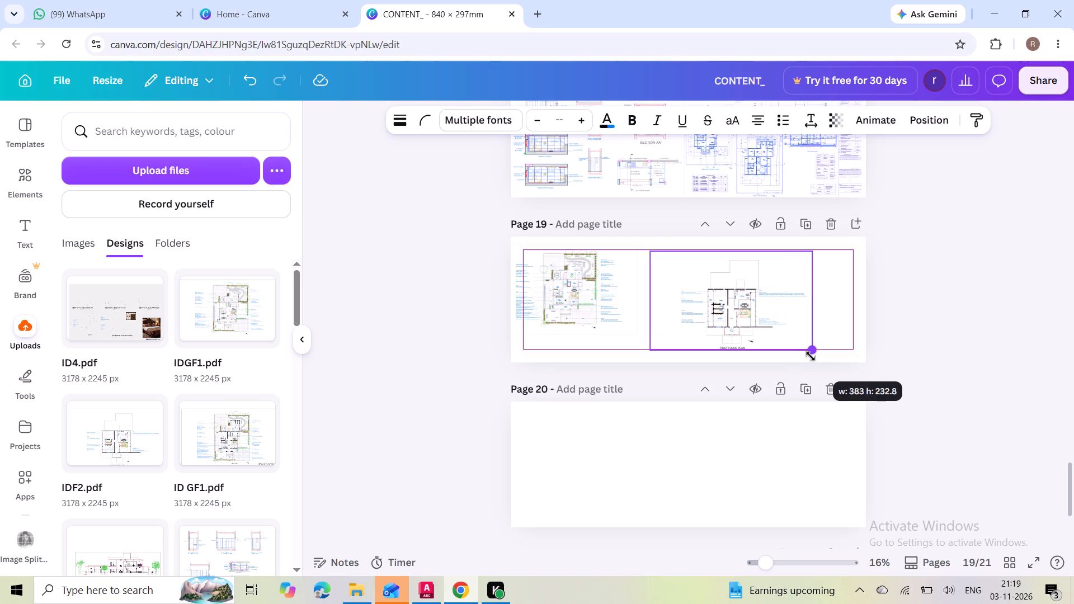
drag(811, 356, 810, 355)
Move the first floor plan on page 19 beside the ground floor plan, overlapping its notes and keeping it just above the page's bottom edge.
drag(744, 300, 699, 291)
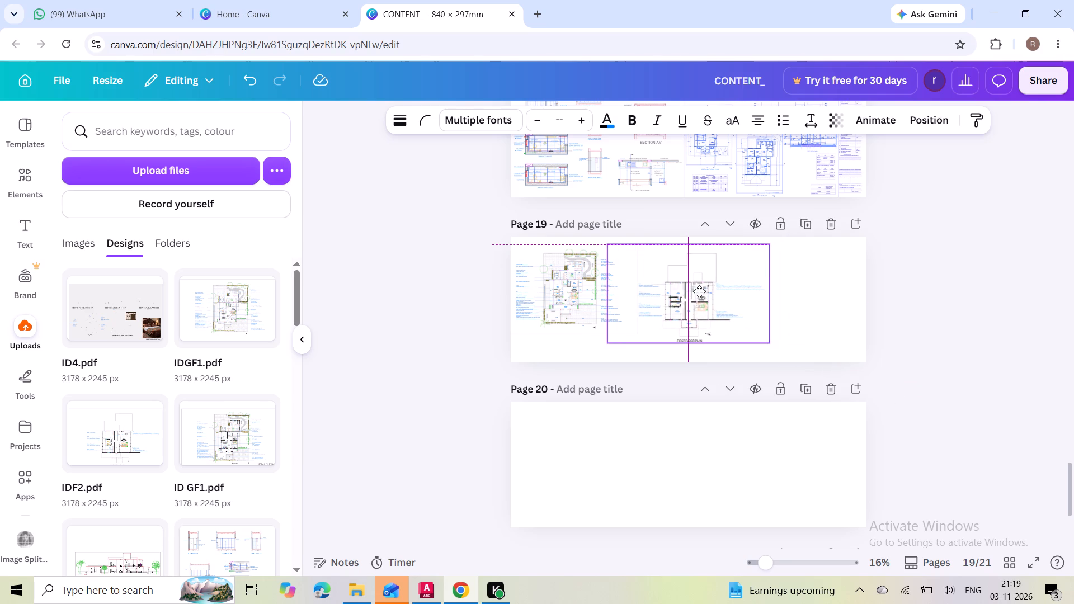
drag(699, 291, 685, 317)
drag(685, 317, 684, 317)
drag(765, 565, 777, 563)
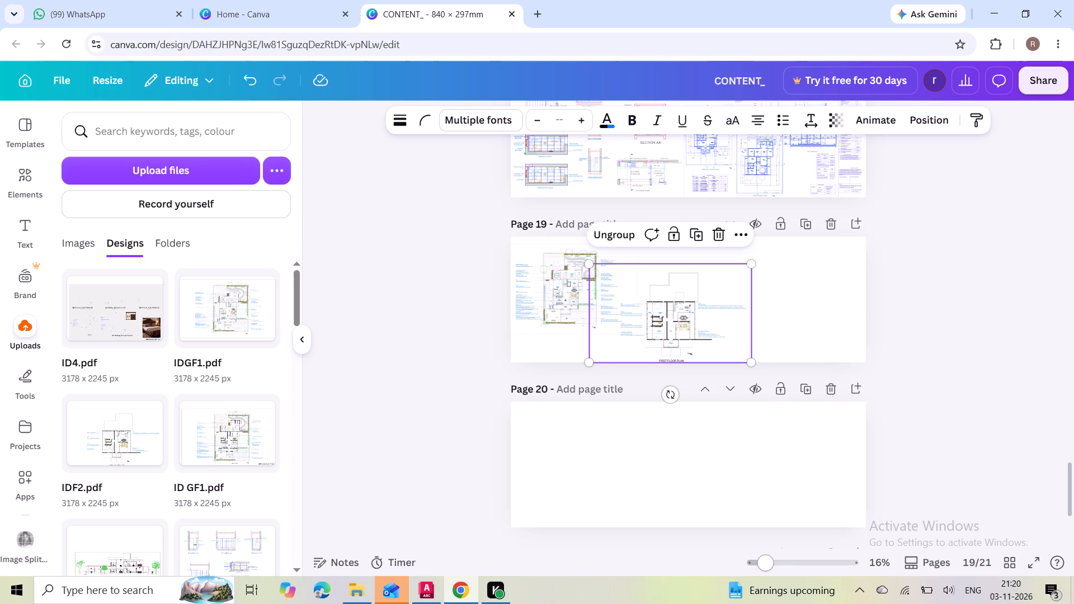
drag(777, 563, 797, 561)
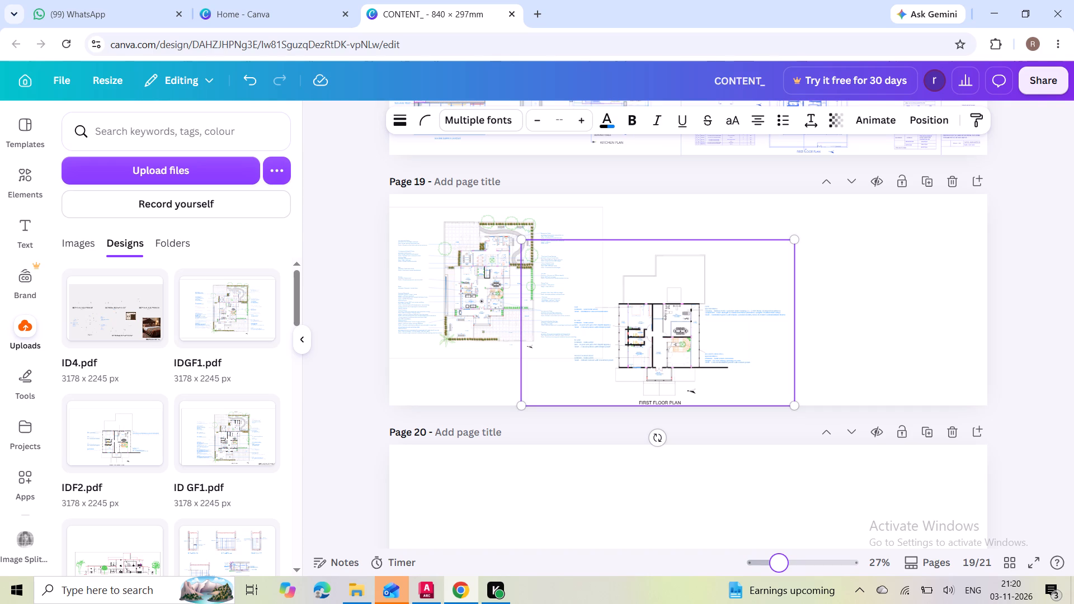
drag(633, 315, 665, 310)
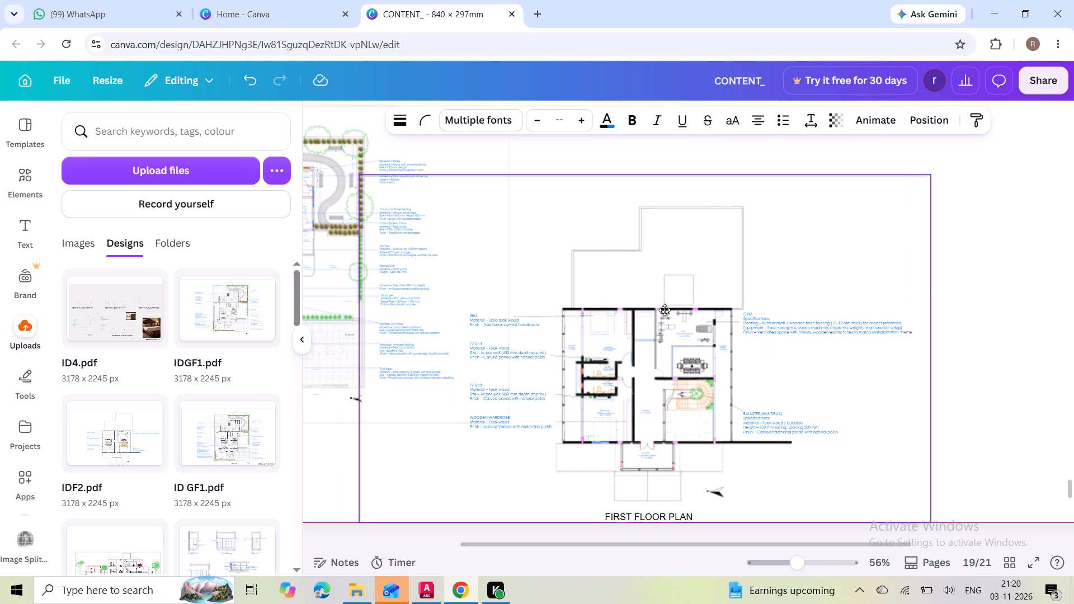
drag(665, 310, 675, 303)
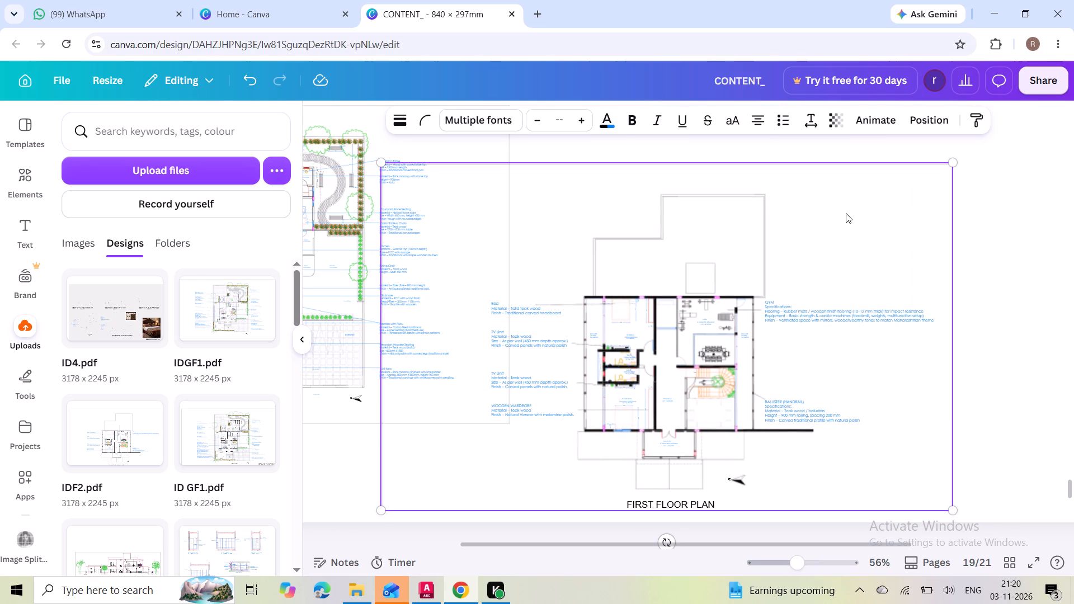
Crop the first floor plan's background image freeform, trimming the blank left margin up to near the notes and a sliver of the right edge.
double_click(846, 214)
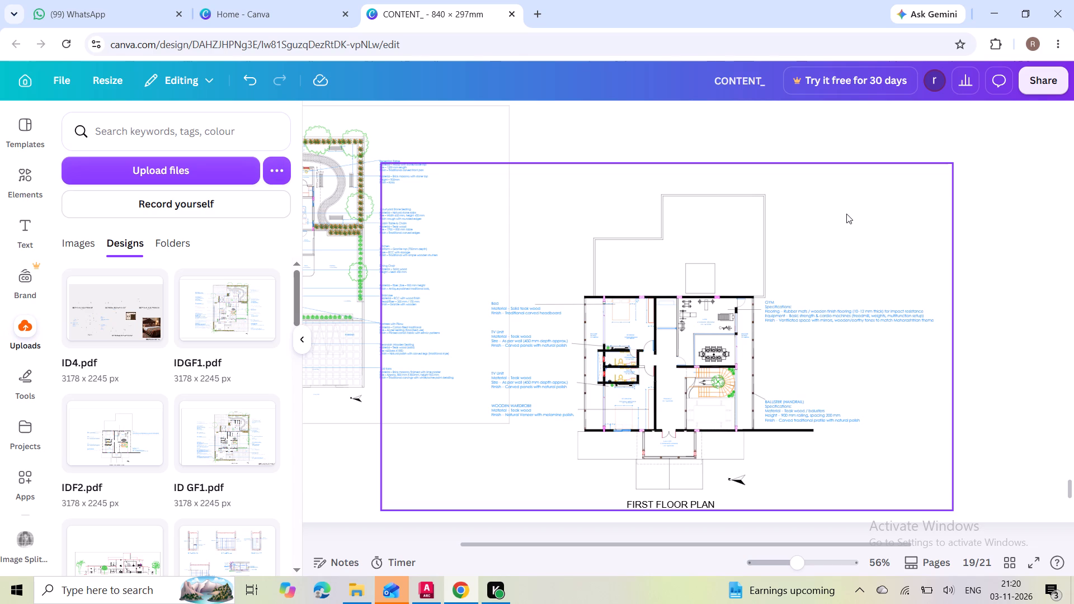
double_click(846, 214)
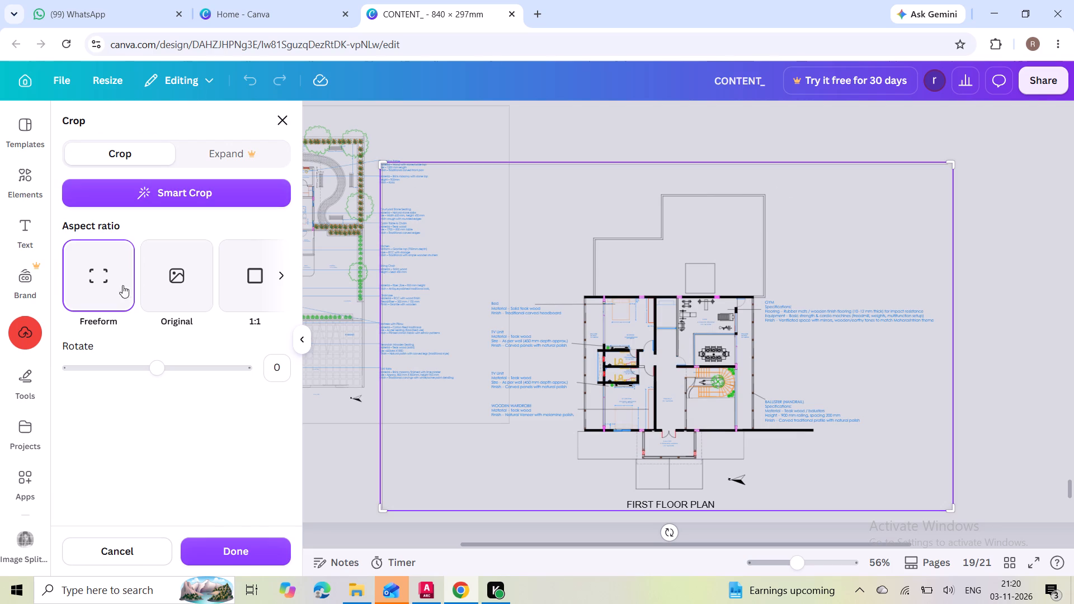
click(108, 285)
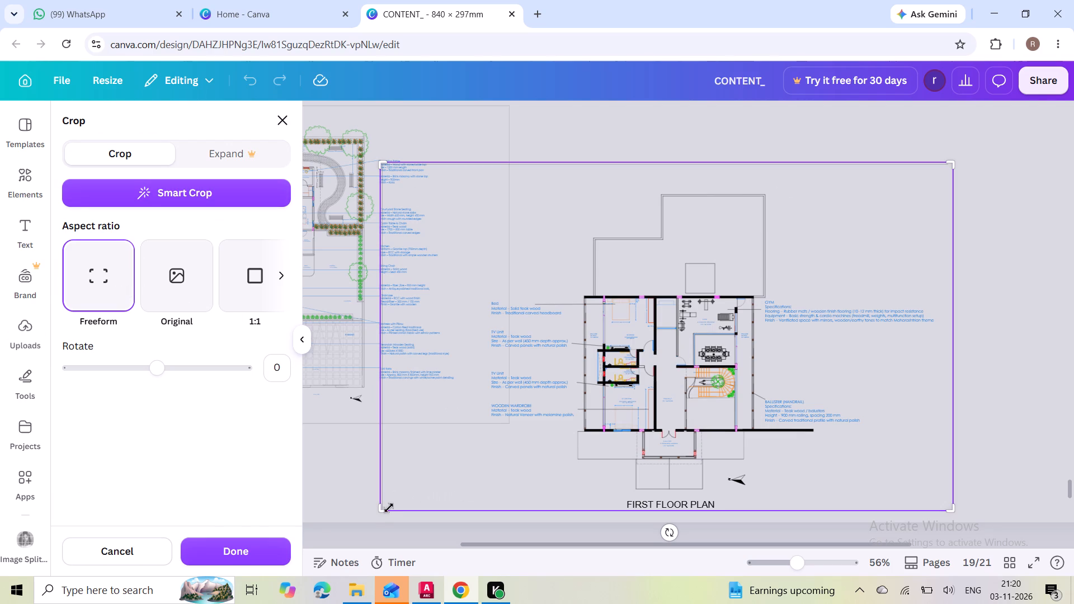
drag(382, 508, 495, 500)
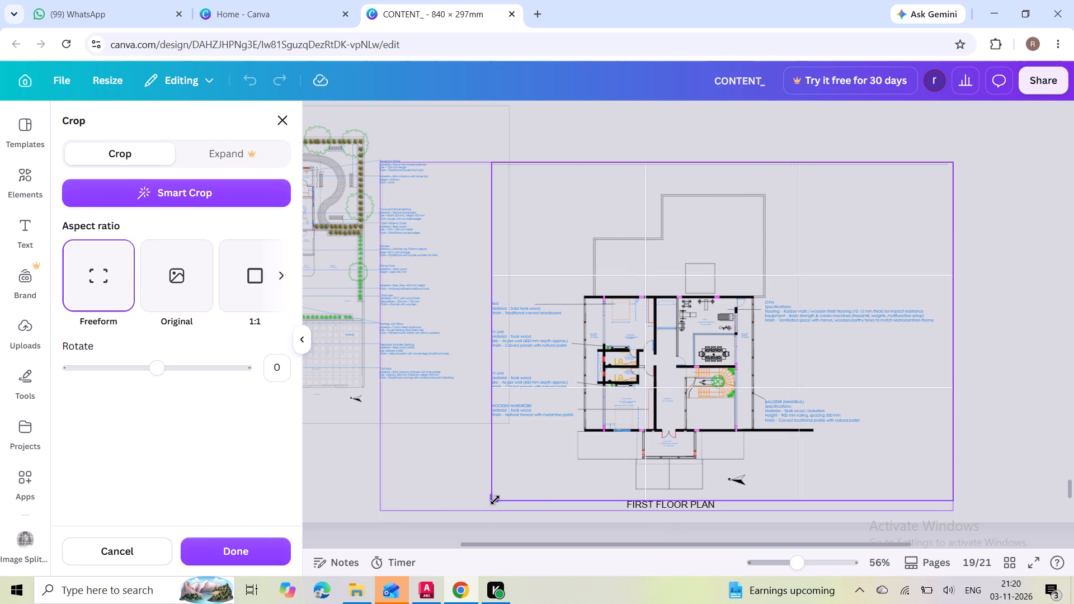
drag(495, 500, 467, 517)
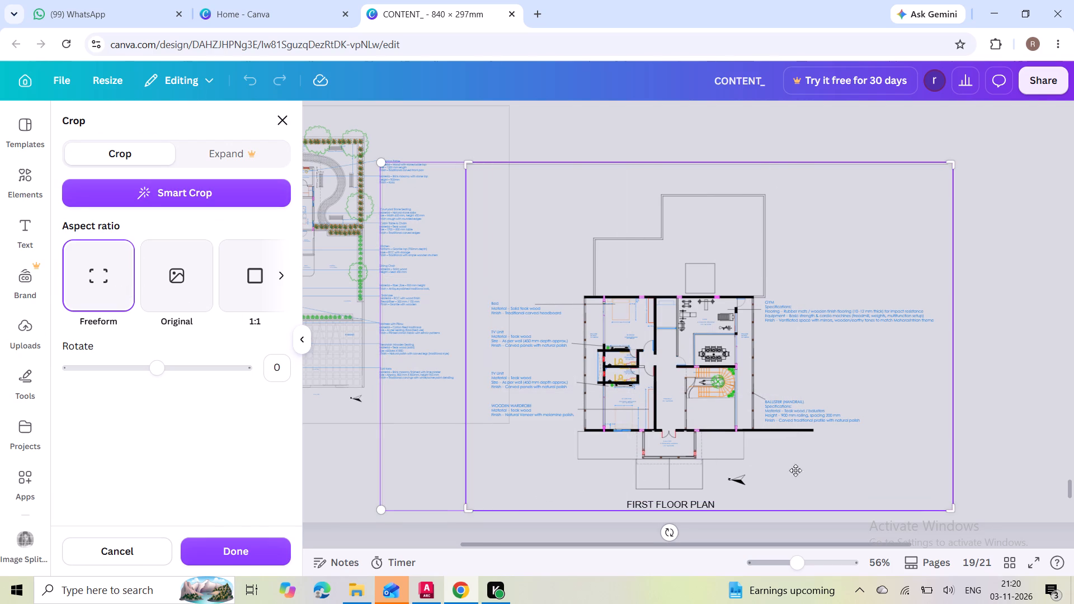
drag(954, 509, 949, 511)
drag(949, 511, 942, 512)
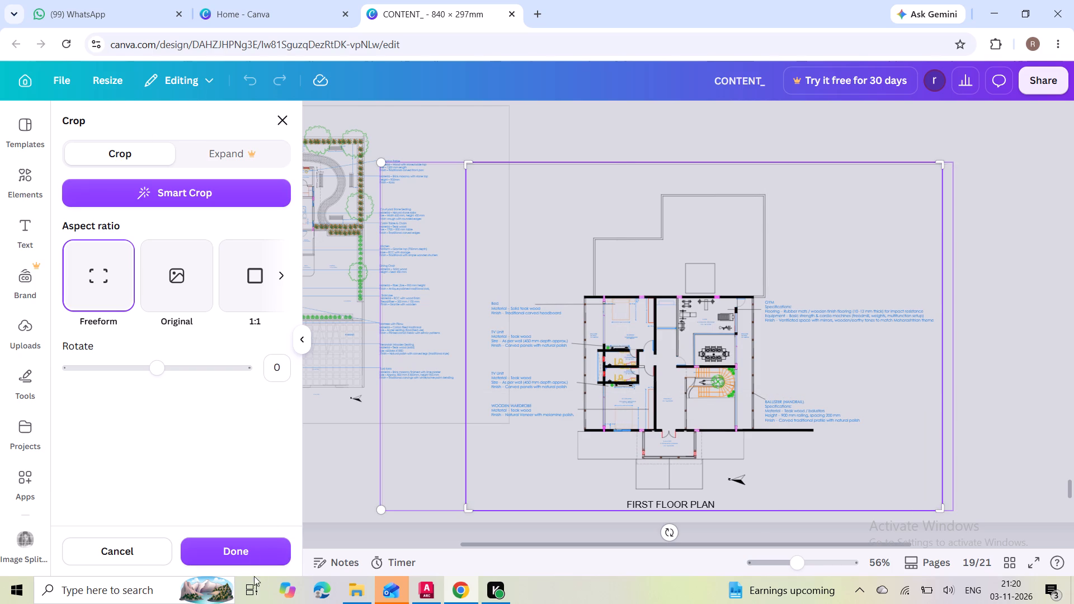
click(252, 553)
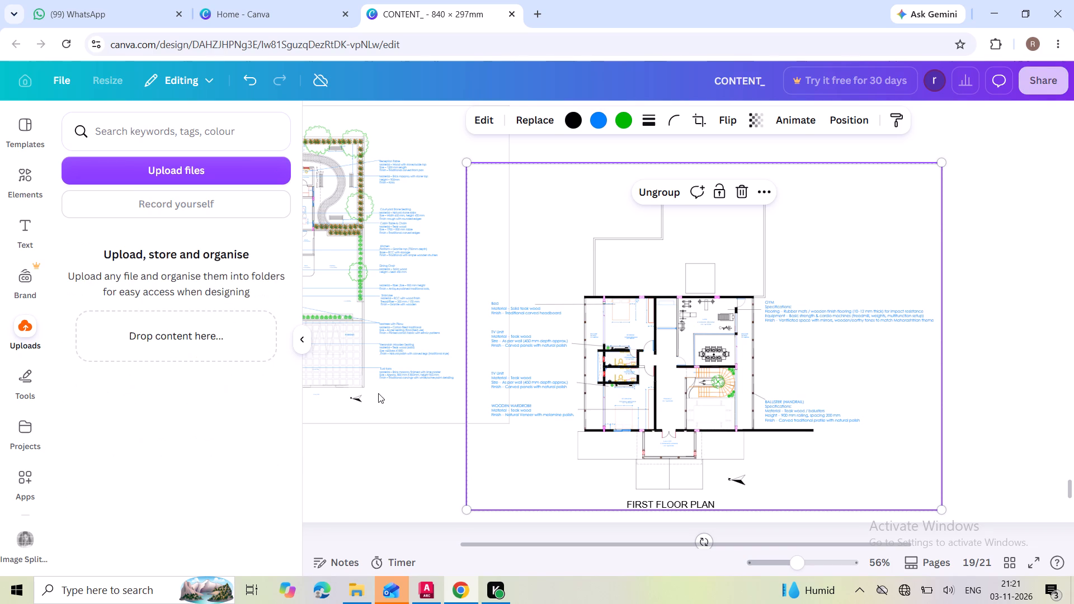
Open the ground floor plan's background image on page 19 for cropping.
double_click(402, 404)
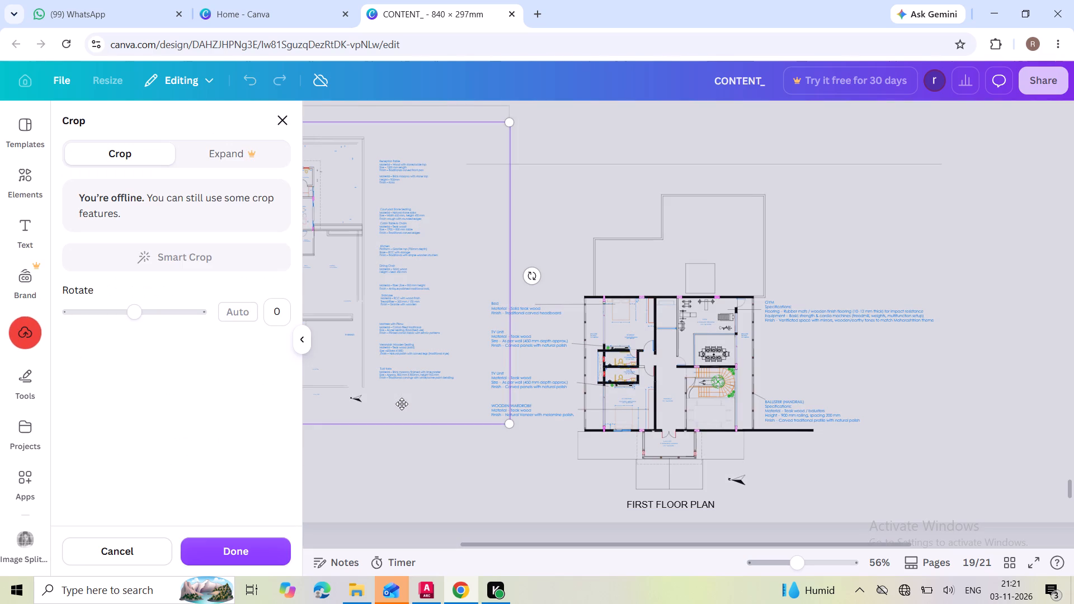
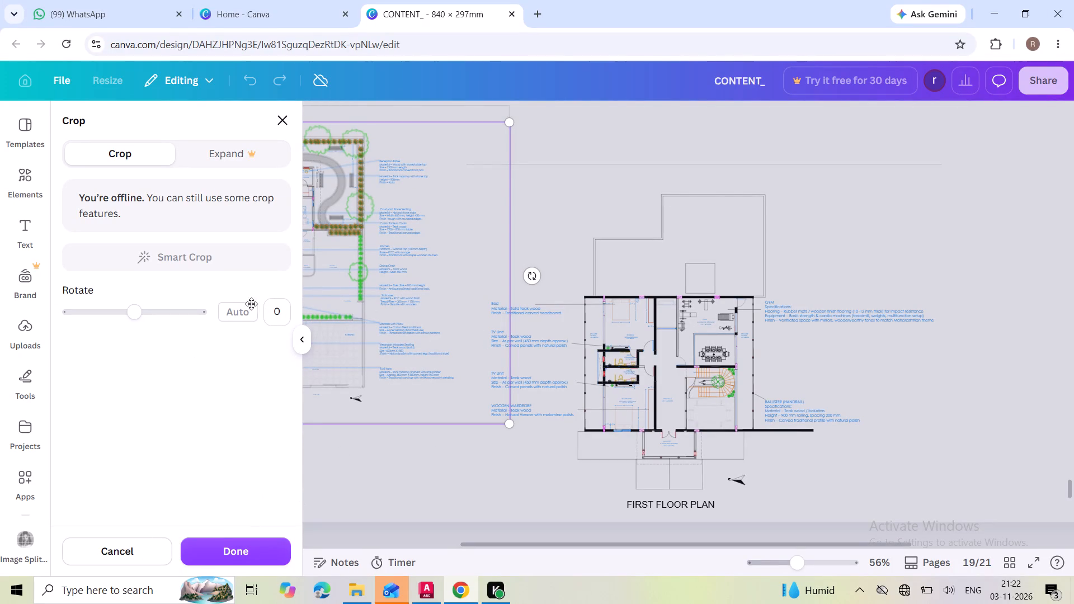
Finish the crop of the ground floor plan's background image on page 19 without adjusting its frame.
click(623, 140)
click(243, 558)
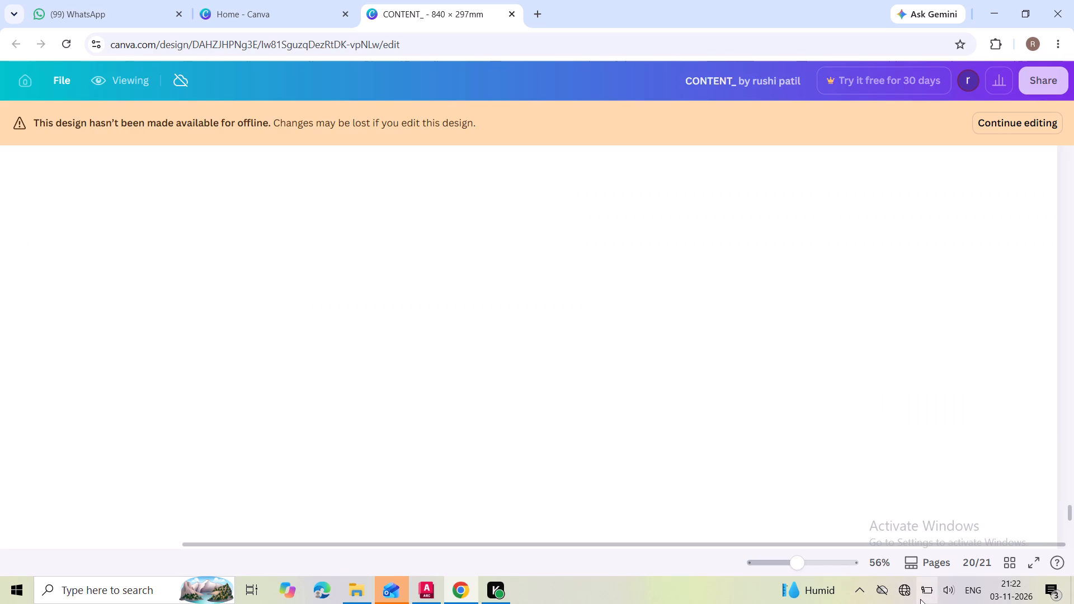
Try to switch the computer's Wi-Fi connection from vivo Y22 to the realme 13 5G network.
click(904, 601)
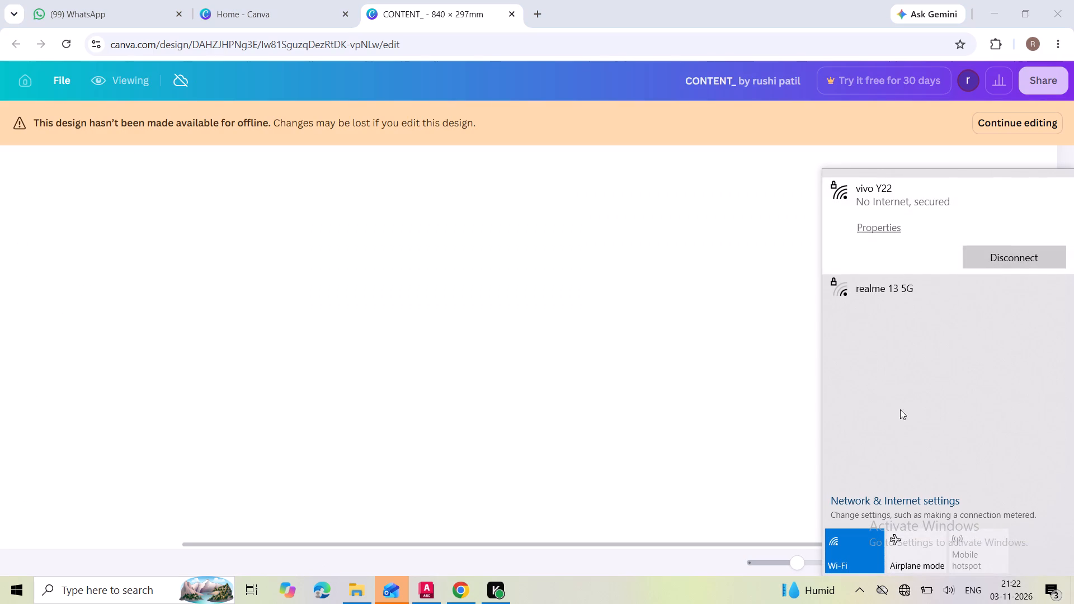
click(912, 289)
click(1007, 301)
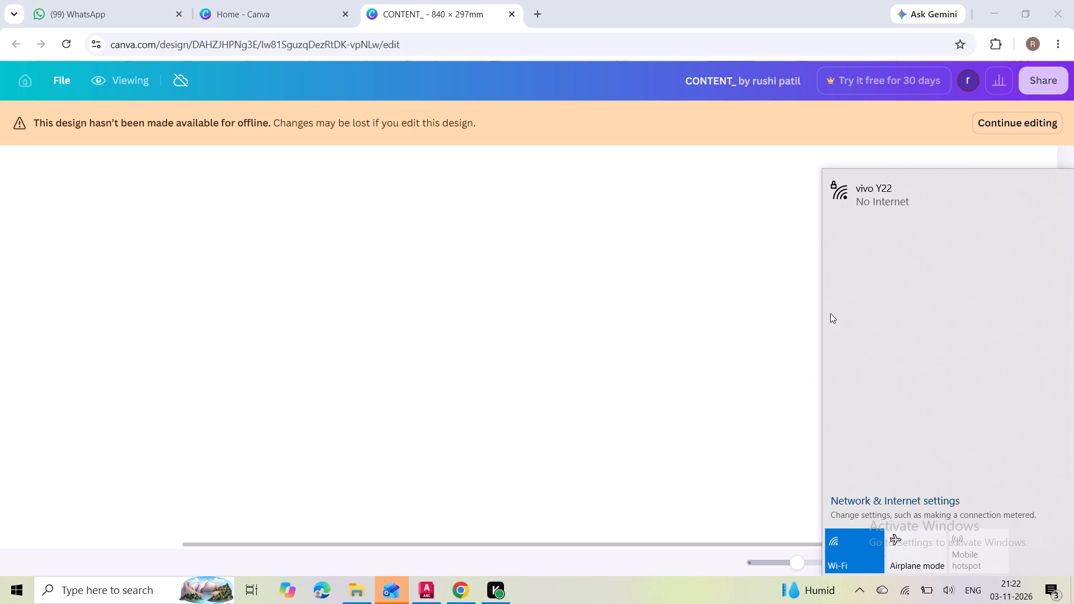
Restart the computer's Wi-Fi by switching it off and on again until it is left on.
double_click(854, 548)
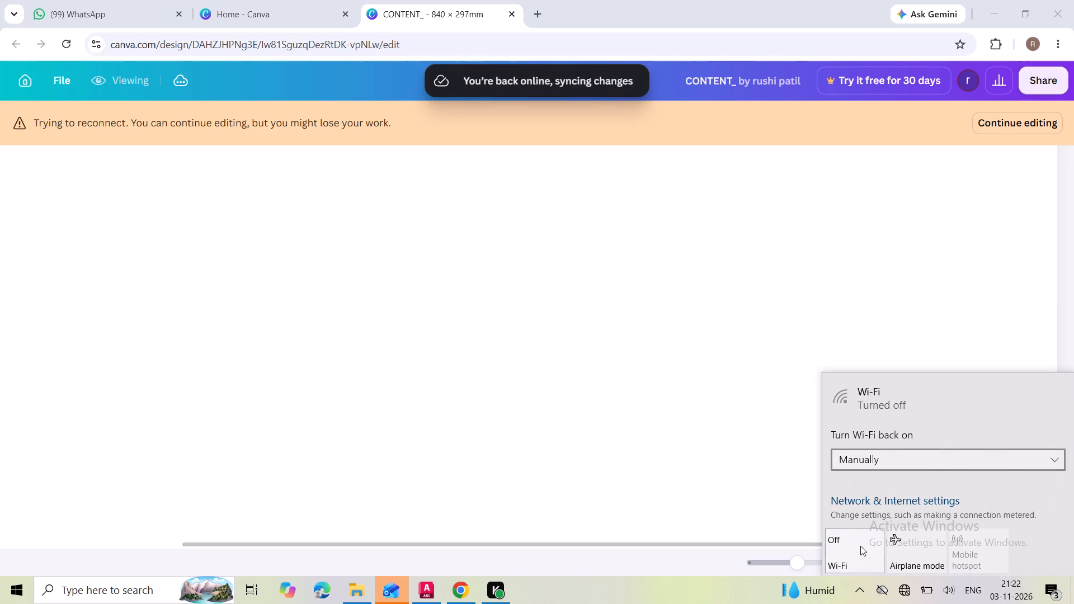
click(856, 543)
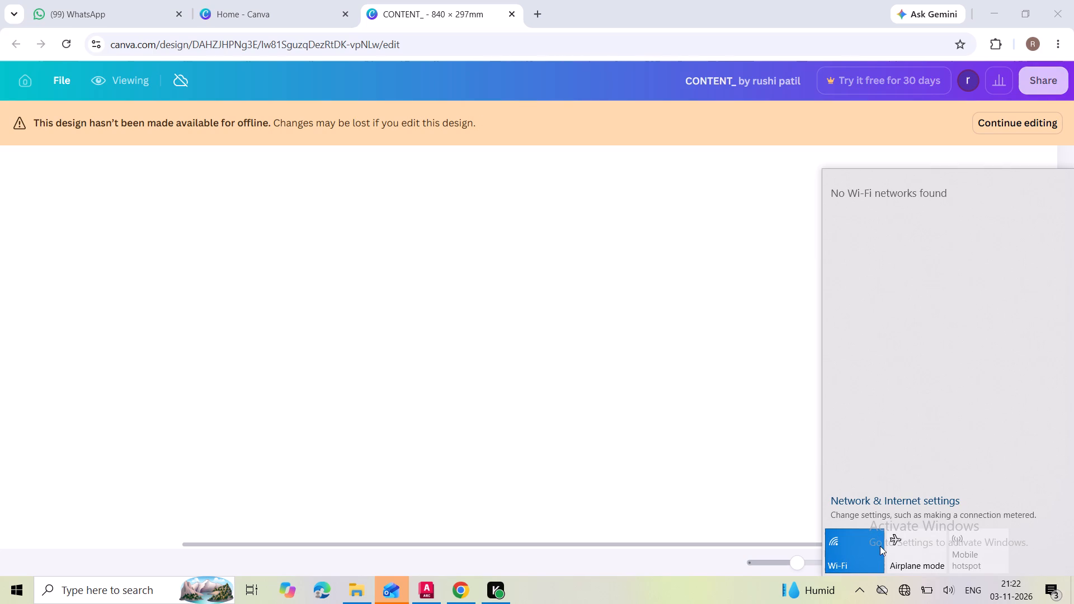
right_drag(860, 546, 851, 545)
double_click(851, 545)
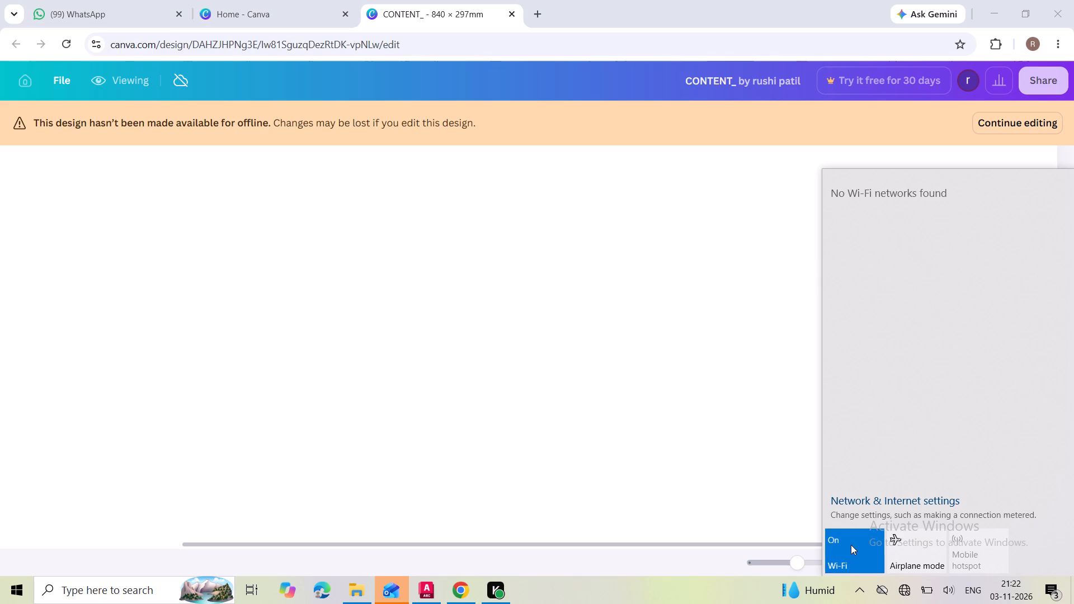
drag(851, 545, 854, 565)
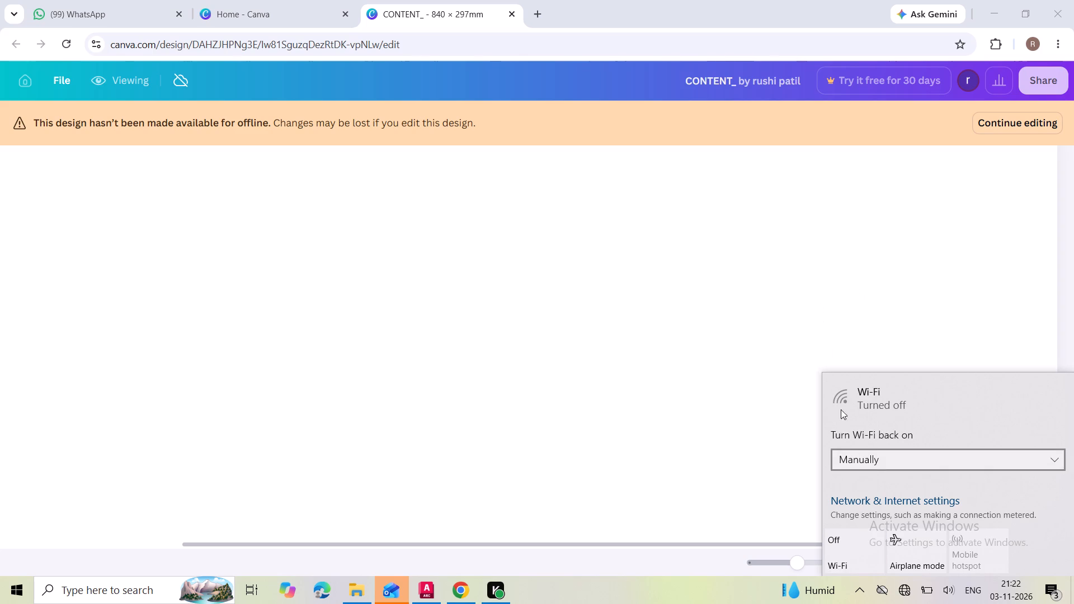
click(870, 564)
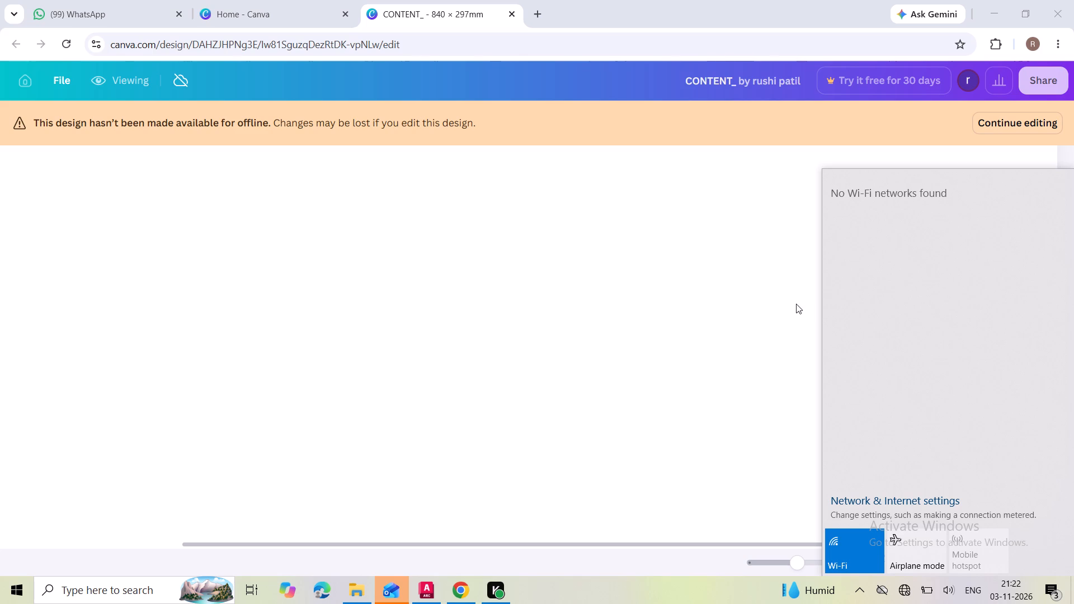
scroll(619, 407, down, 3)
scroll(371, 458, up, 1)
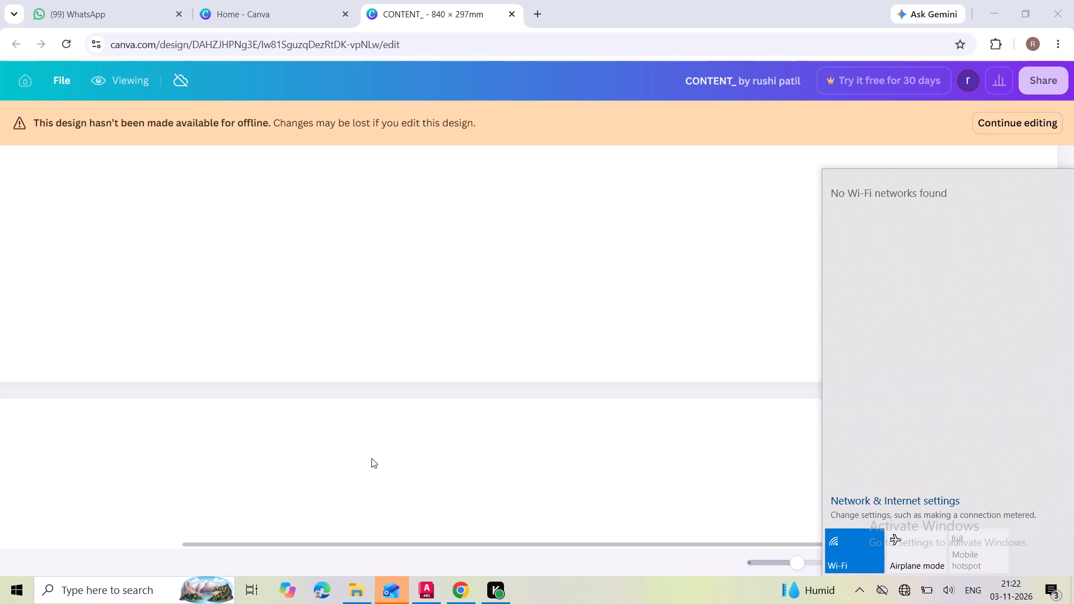
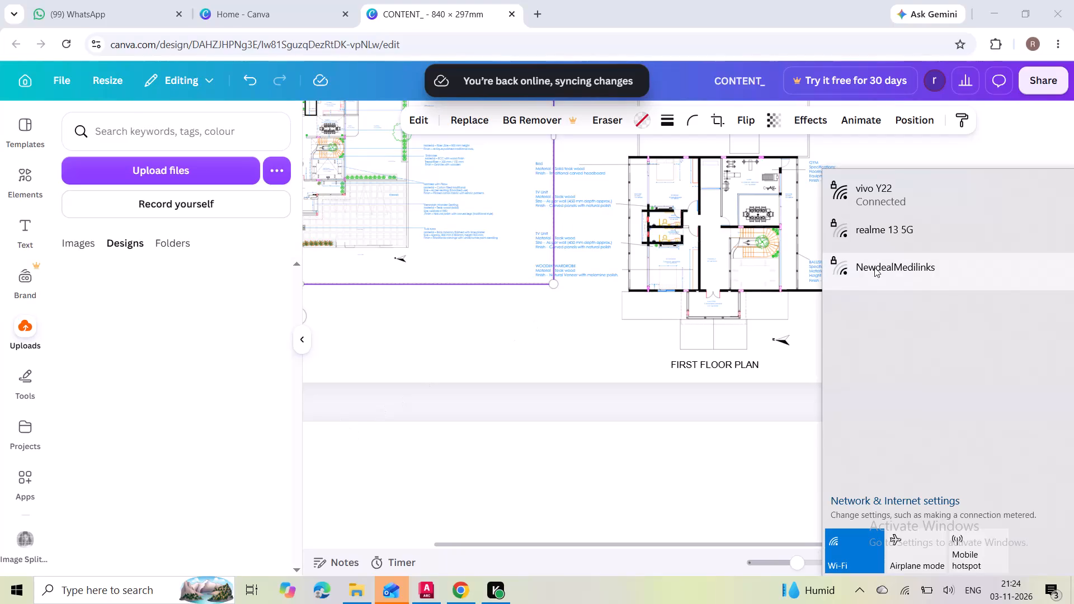
Connect the computer's Wi-Fi to the realme 13 5G network.
click(904, 230)
click(978, 290)
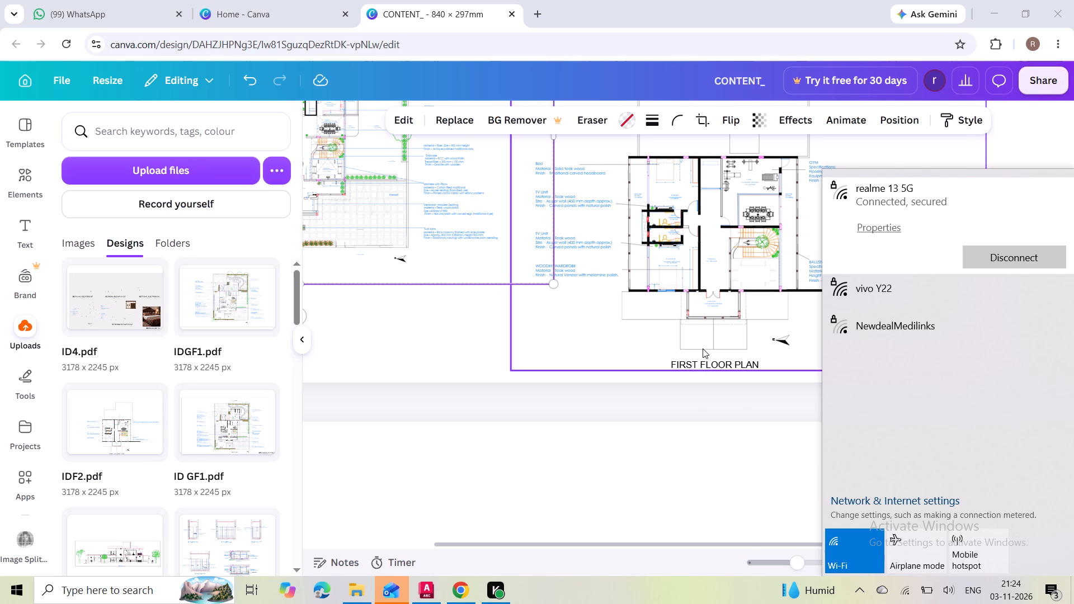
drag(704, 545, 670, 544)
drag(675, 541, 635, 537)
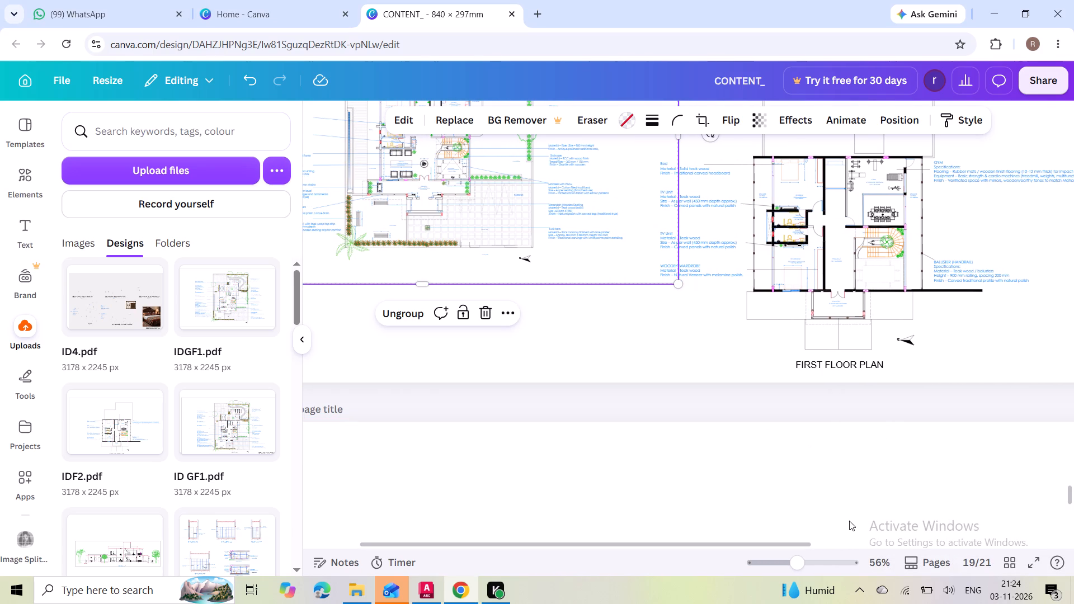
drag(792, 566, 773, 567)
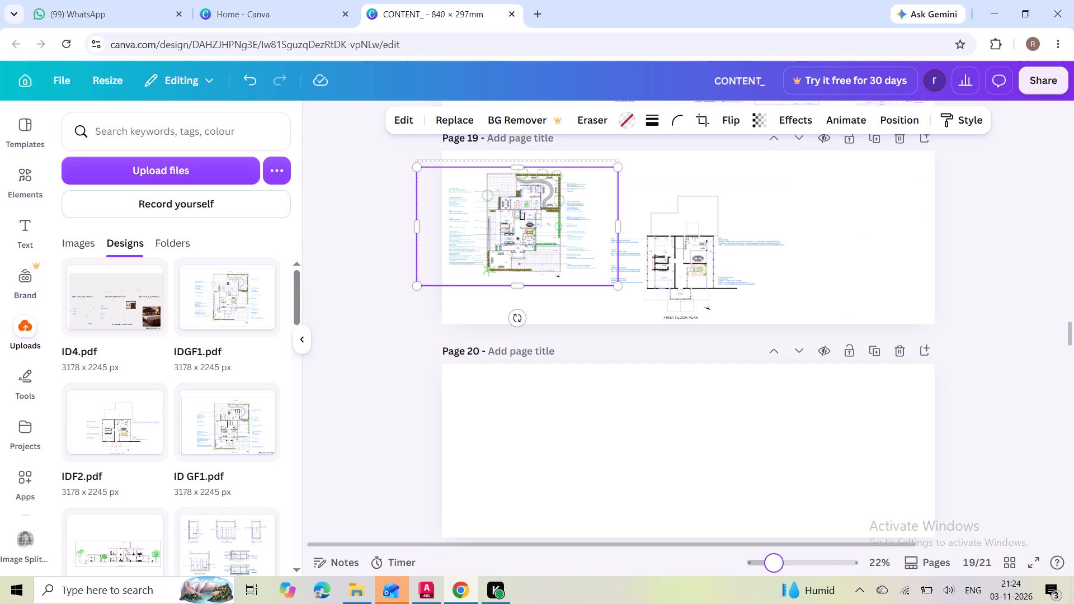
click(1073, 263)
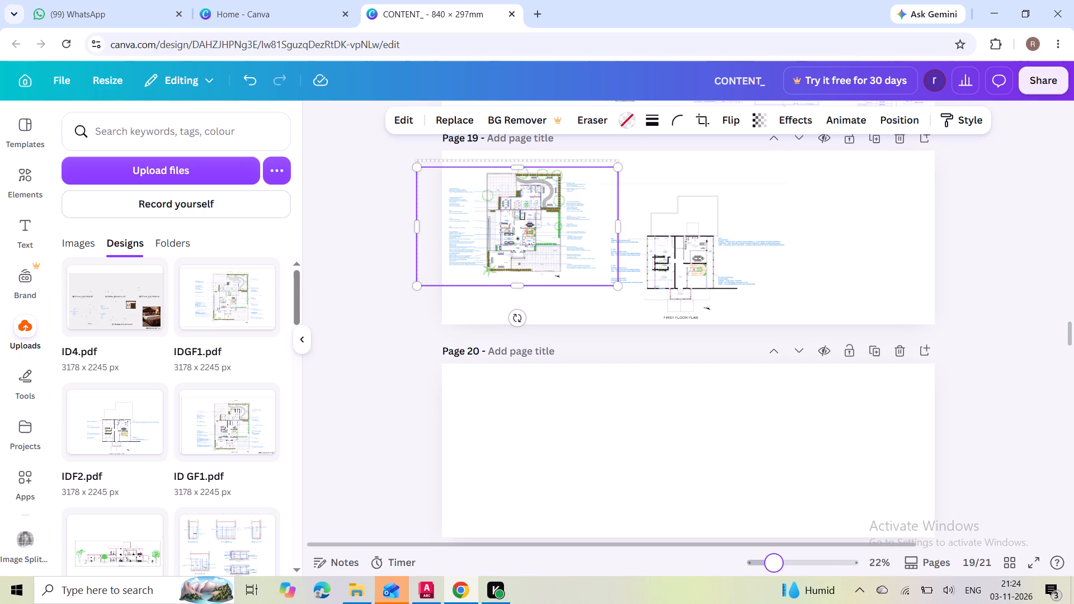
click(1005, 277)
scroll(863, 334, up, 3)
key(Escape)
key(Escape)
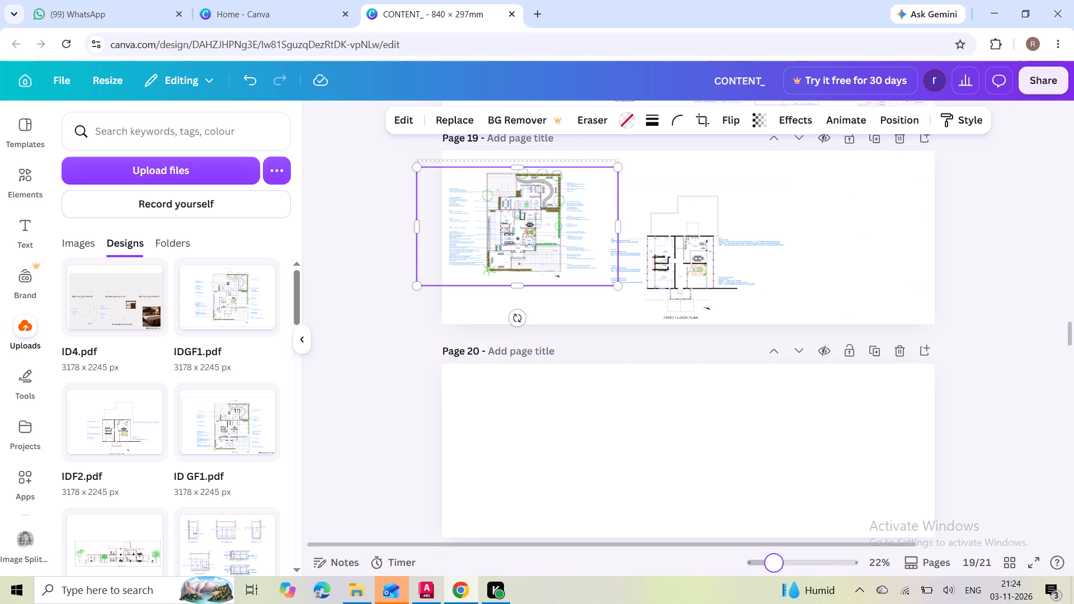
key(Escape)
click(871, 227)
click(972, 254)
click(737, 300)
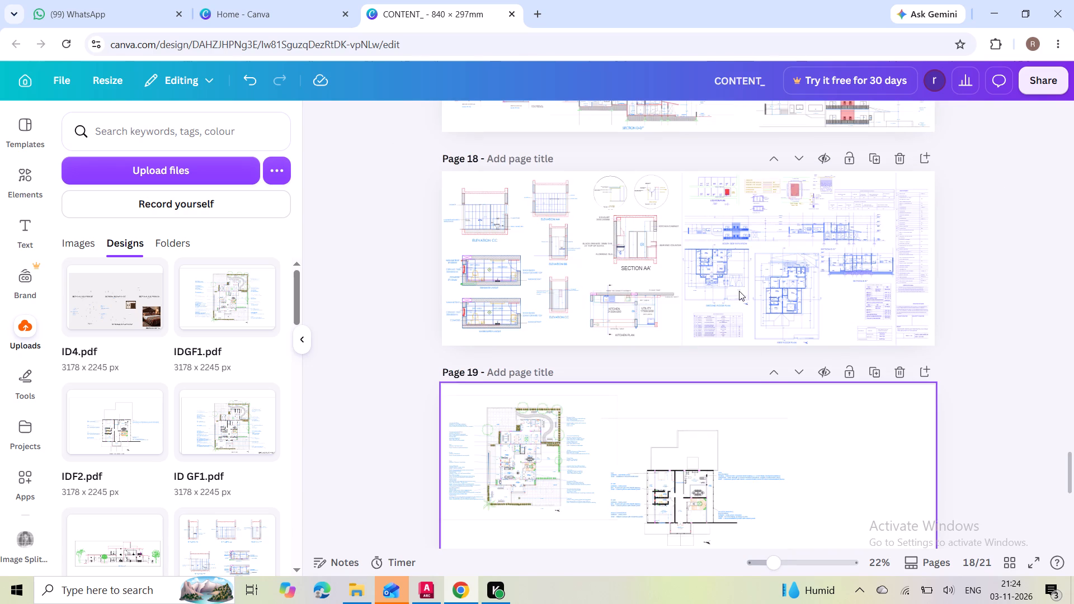
Enlarge the first floor plan on page 19 slightly and move it up so its title sits above the page's bottom edge.
scroll(786, 230, down, 2)
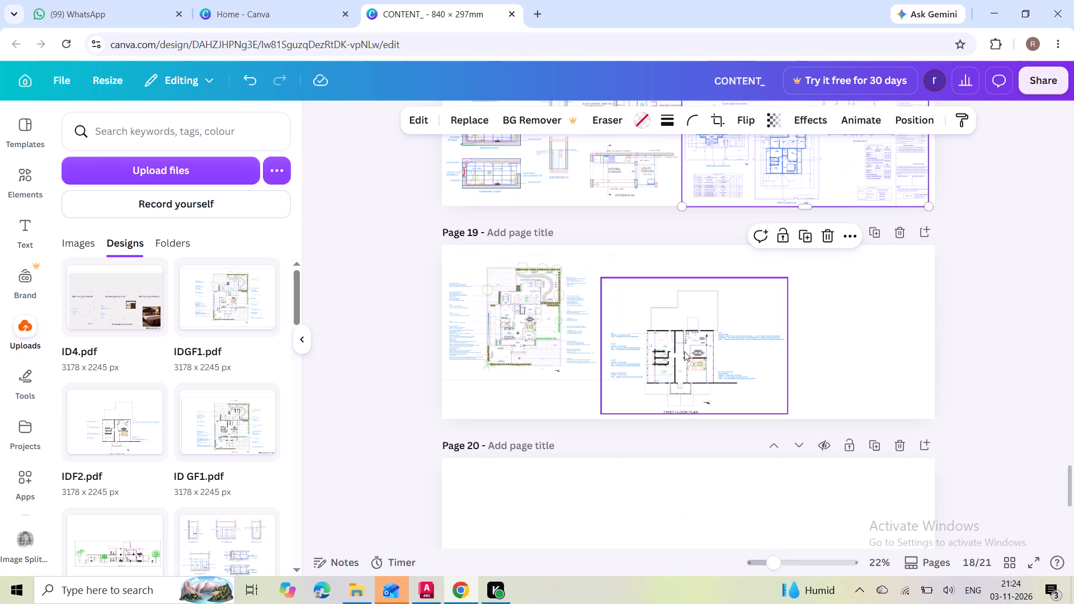
click(684, 351)
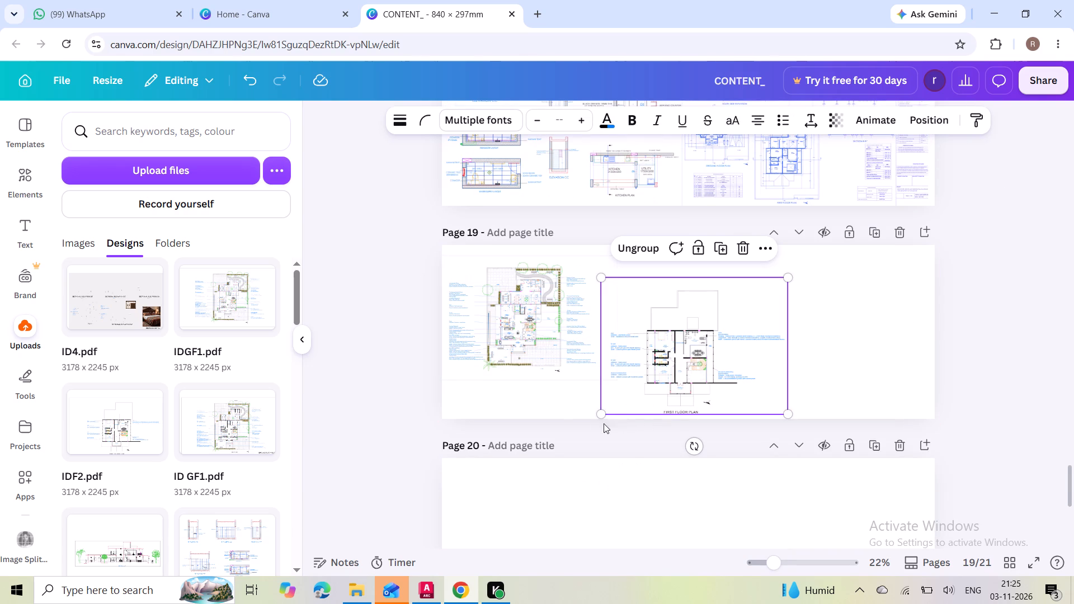
drag(601, 413, 620, 405)
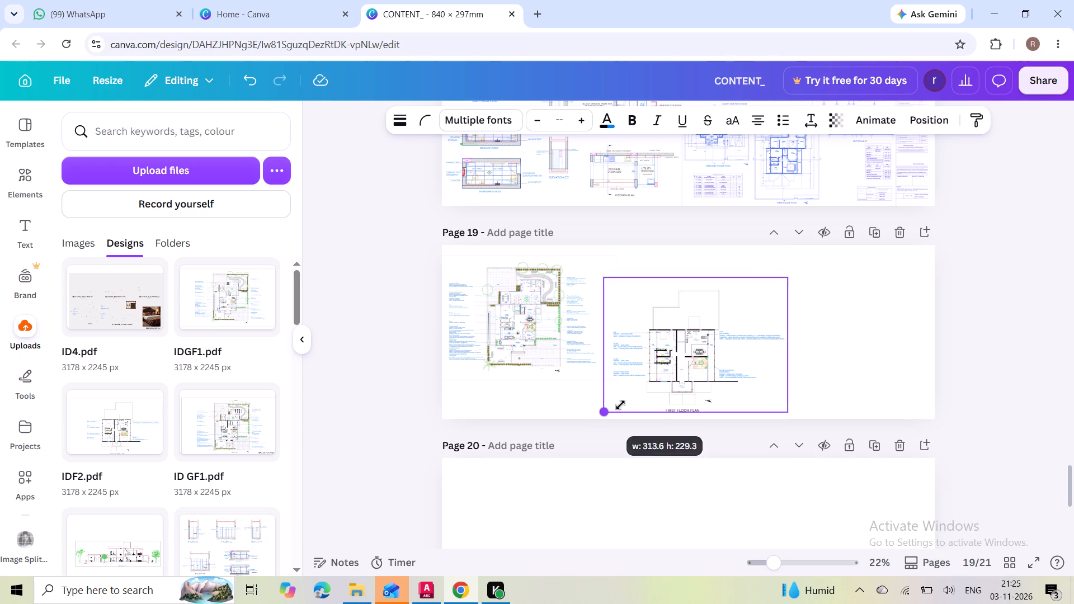
drag(620, 405, 577, 401)
drag(712, 380, 710, 369)
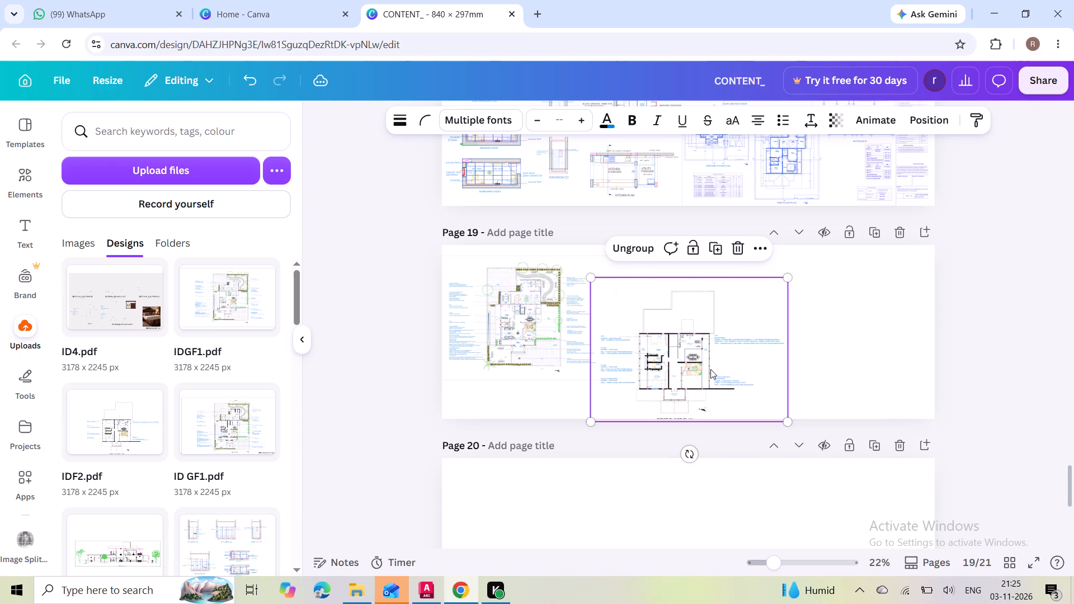
drag(710, 369, 712, 365)
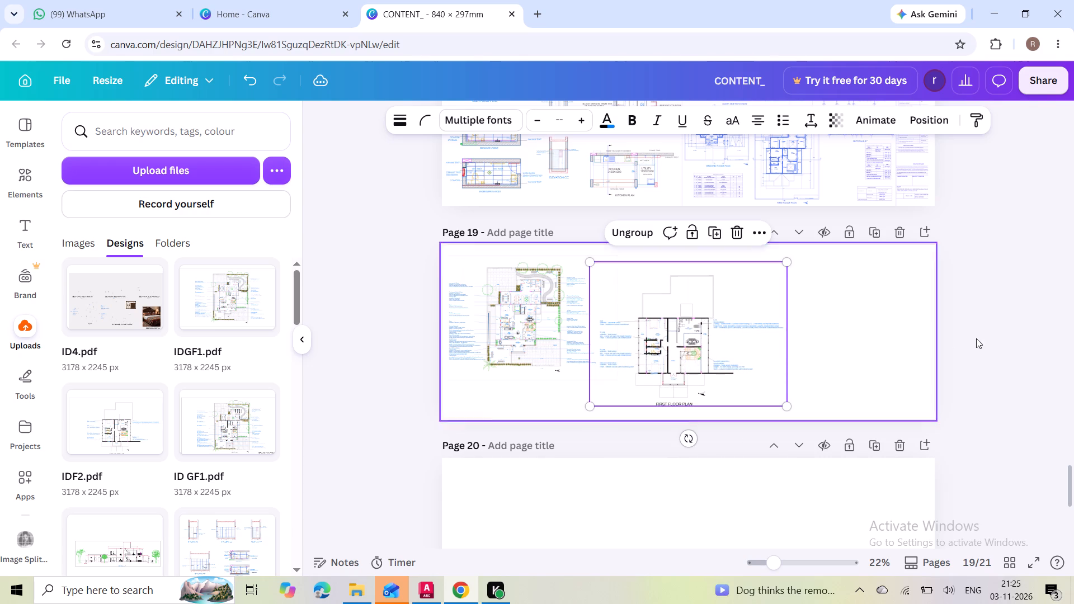
click(982, 337)
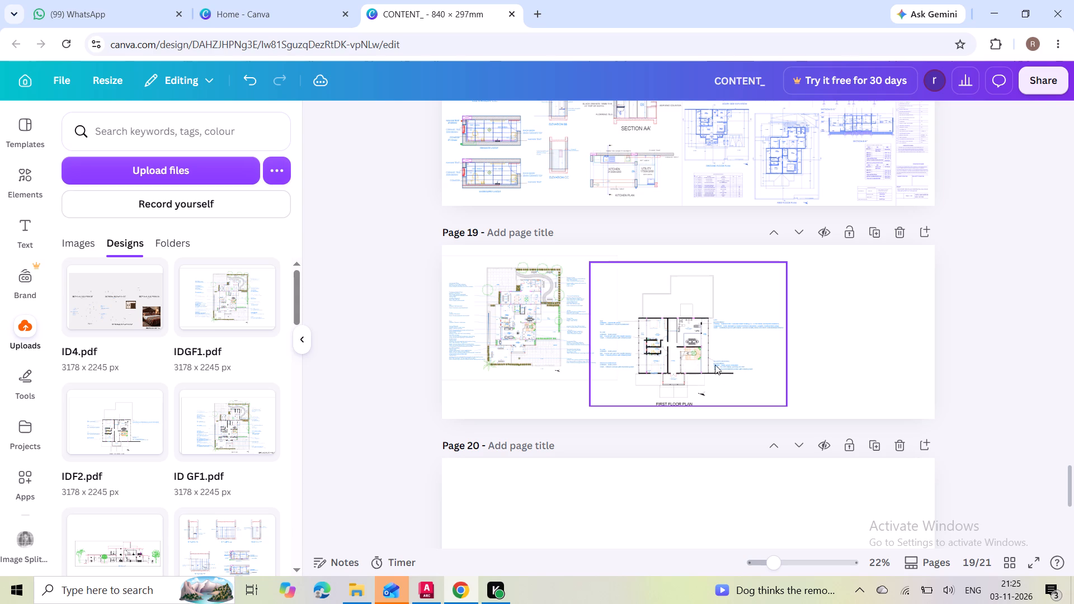
Enlarge the ground floor plan on page 19 to about 374 × 232 mm and move it down and slightly inward, level with the first floor plan's bottom.
click(538, 349)
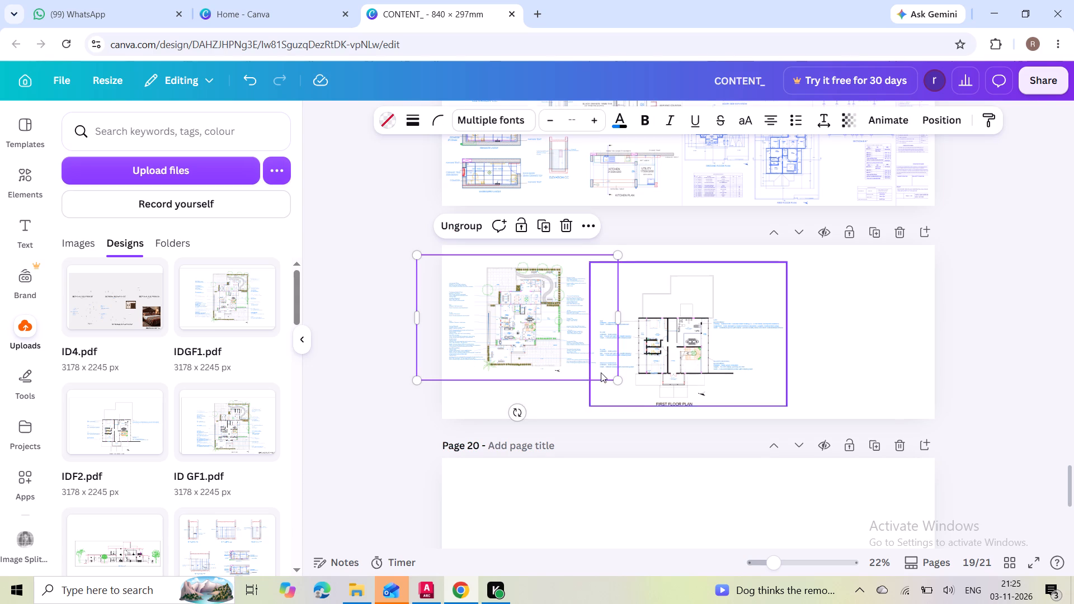
drag(620, 381, 638, 395)
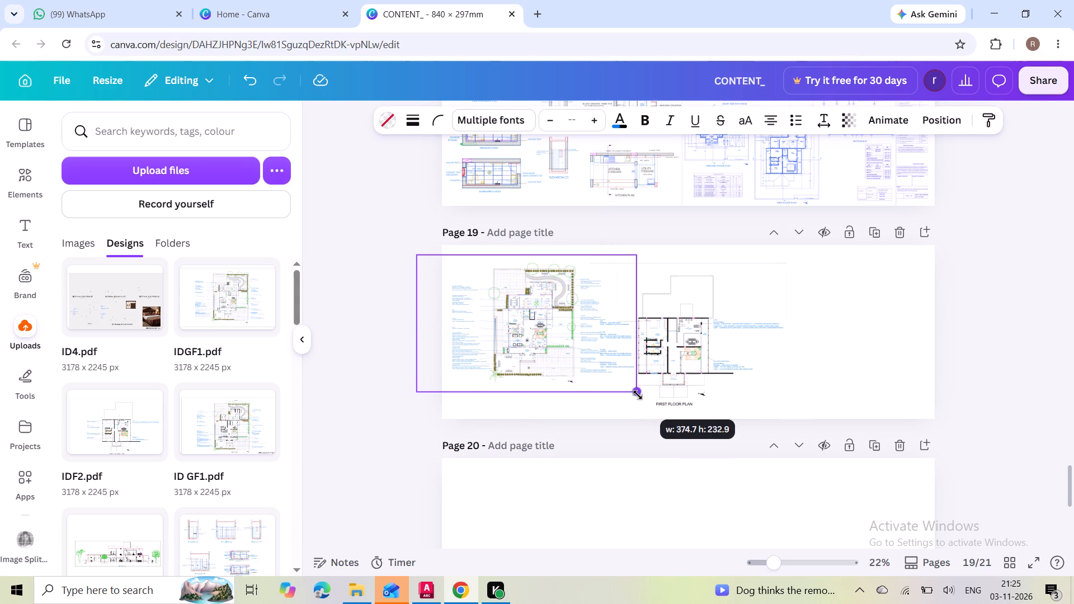
drag(638, 395, 636, 394)
drag(563, 357, 558, 376)
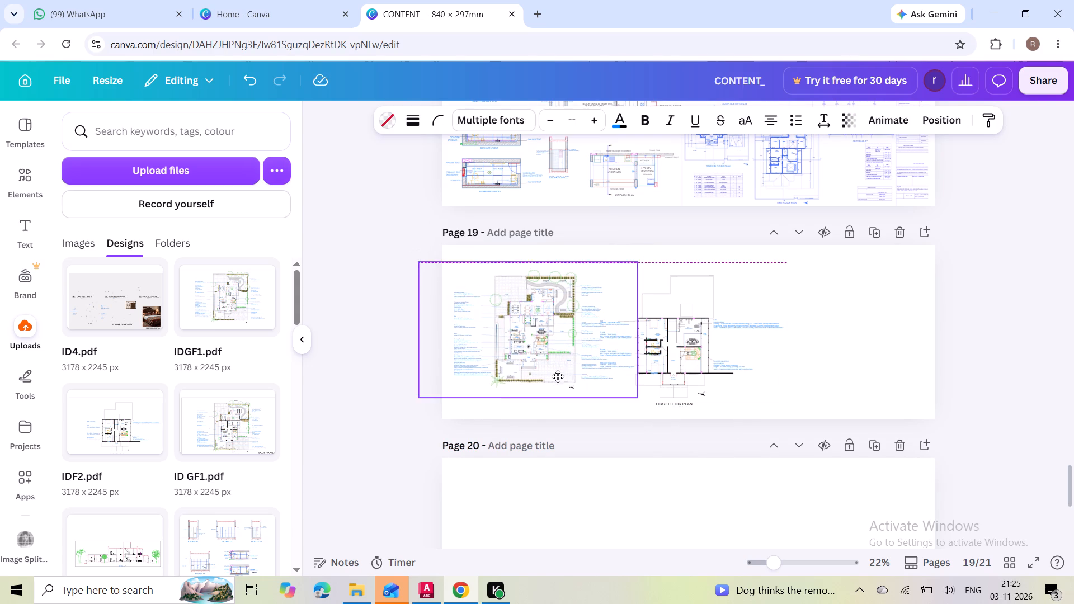
drag(558, 376, 569, 376)
click(991, 363)
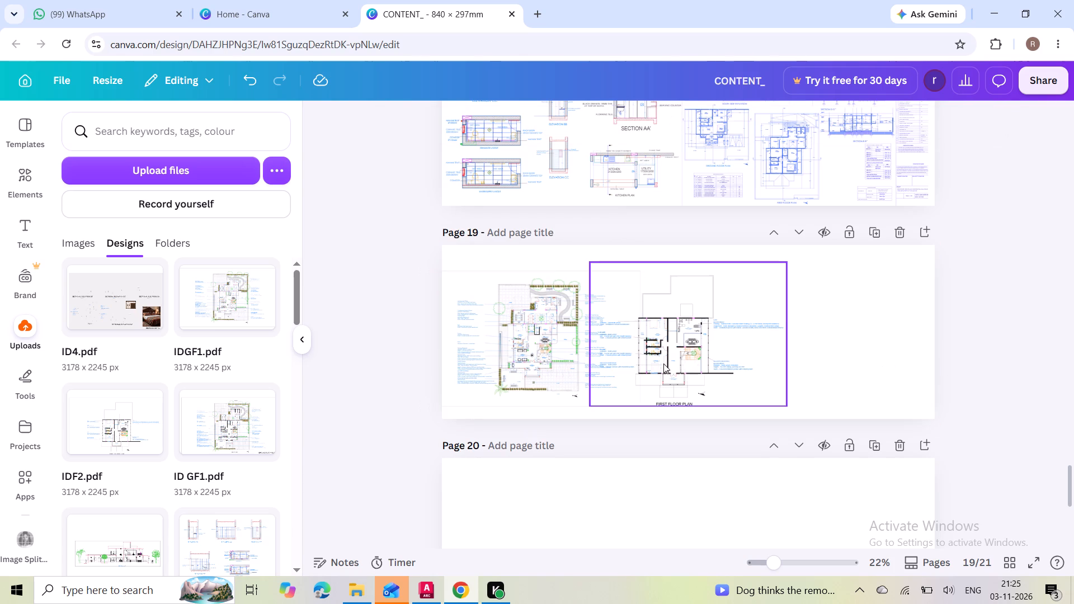
Move the first floor plan on page 19 slightly away from the ground floor plan, keeping its title just above the page's bottom edge.
drag(669, 360, 684, 359)
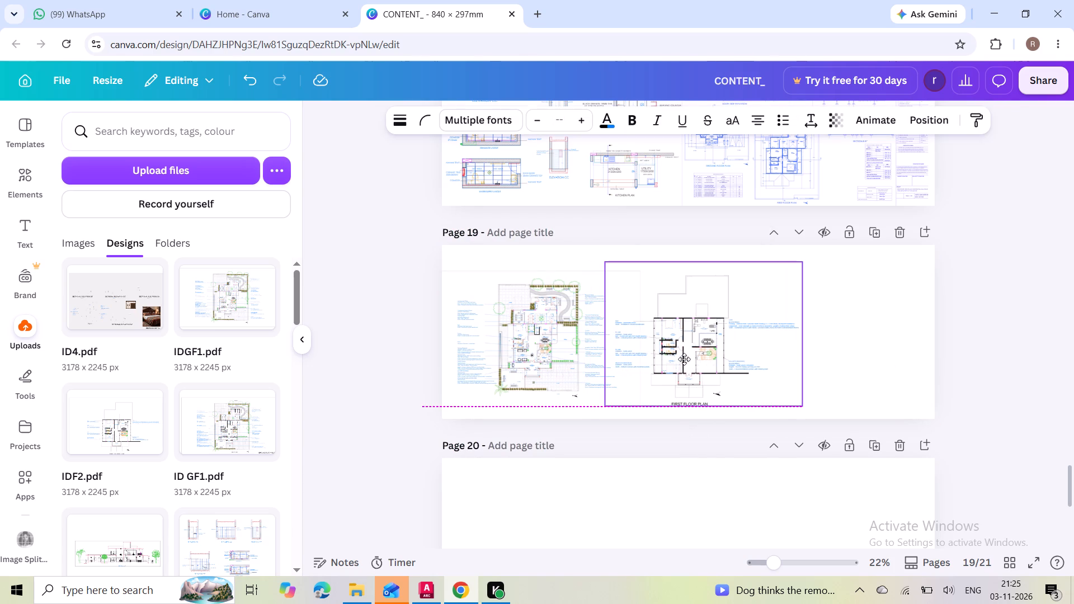
drag(684, 359, 685, 363)
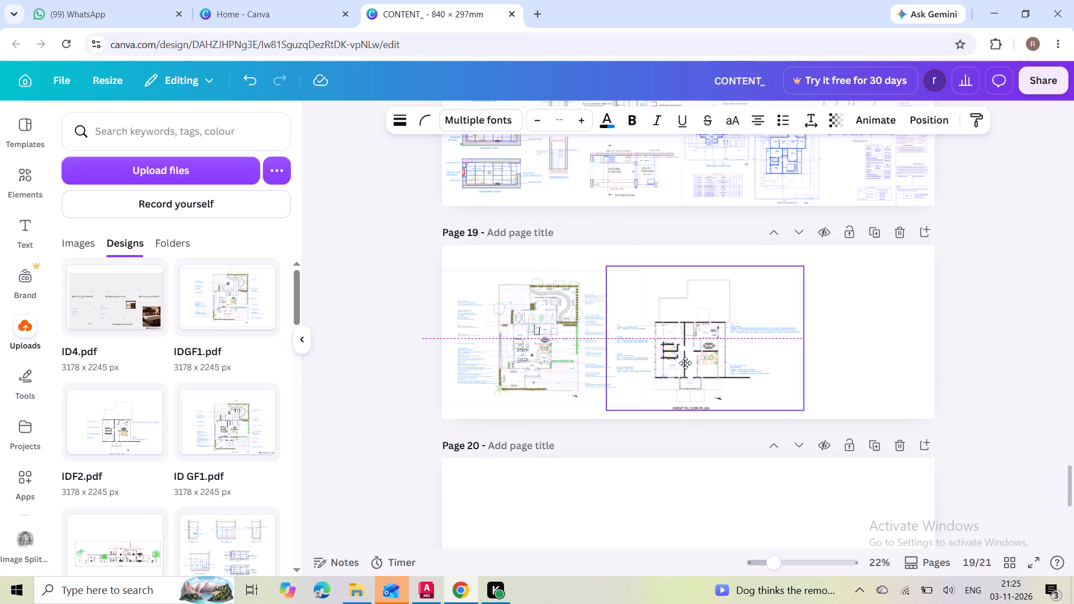
drag(685, 363, 681, 364)
click(963, 332)
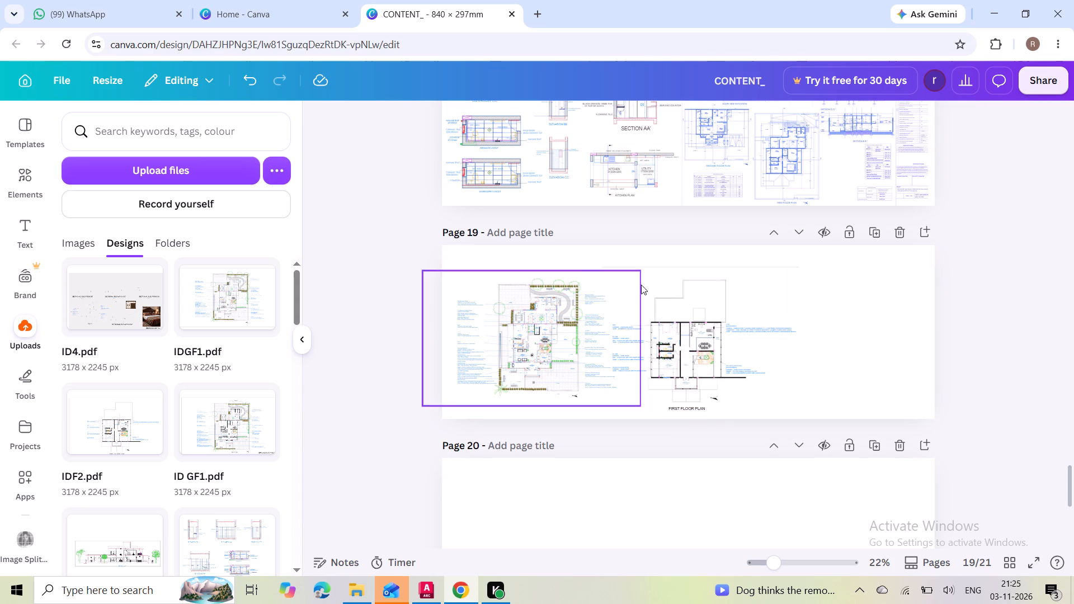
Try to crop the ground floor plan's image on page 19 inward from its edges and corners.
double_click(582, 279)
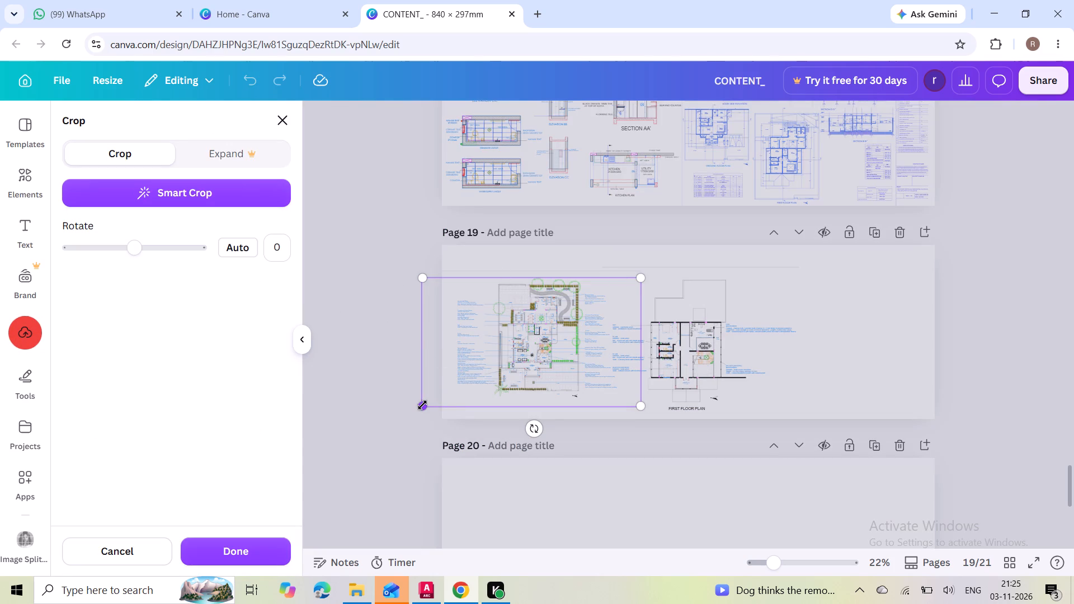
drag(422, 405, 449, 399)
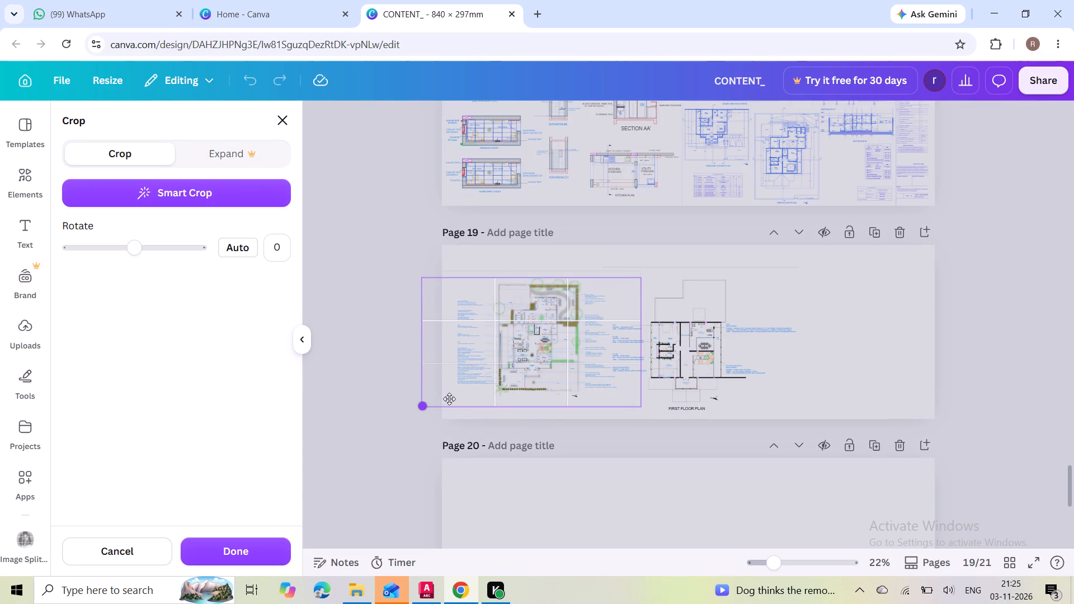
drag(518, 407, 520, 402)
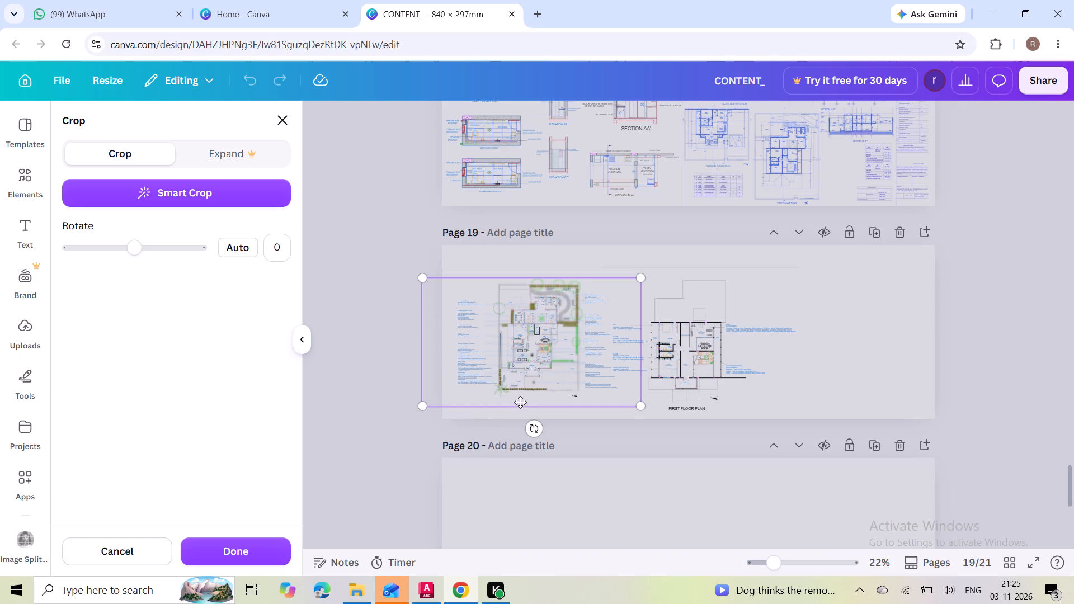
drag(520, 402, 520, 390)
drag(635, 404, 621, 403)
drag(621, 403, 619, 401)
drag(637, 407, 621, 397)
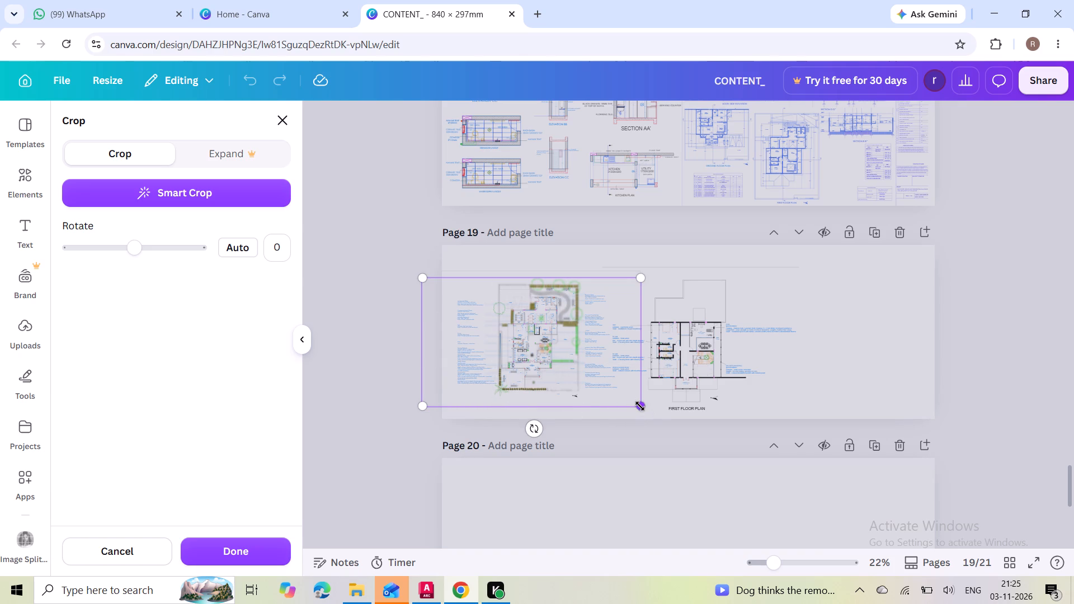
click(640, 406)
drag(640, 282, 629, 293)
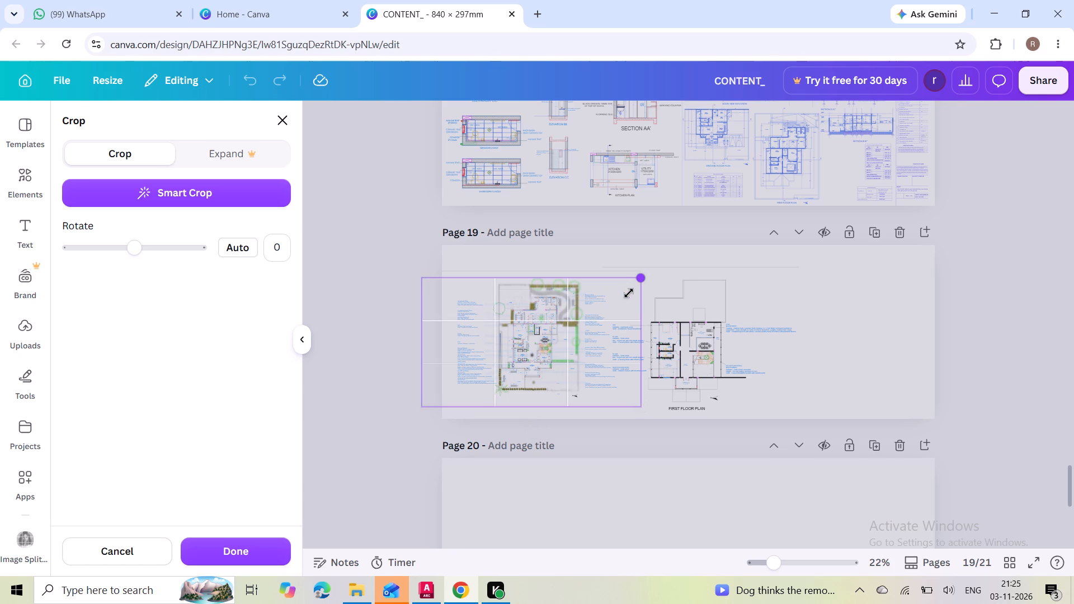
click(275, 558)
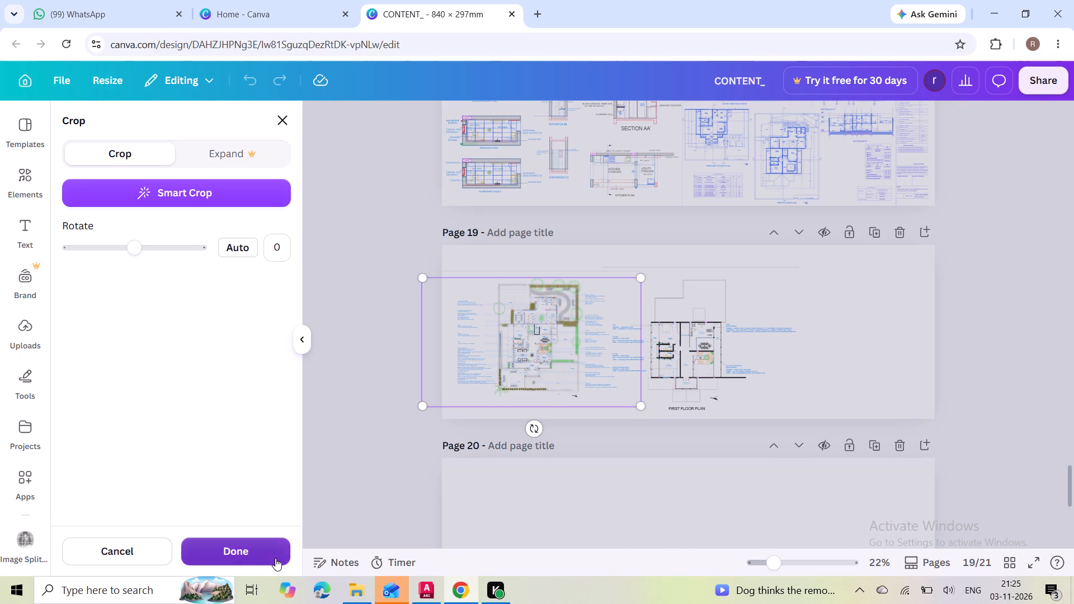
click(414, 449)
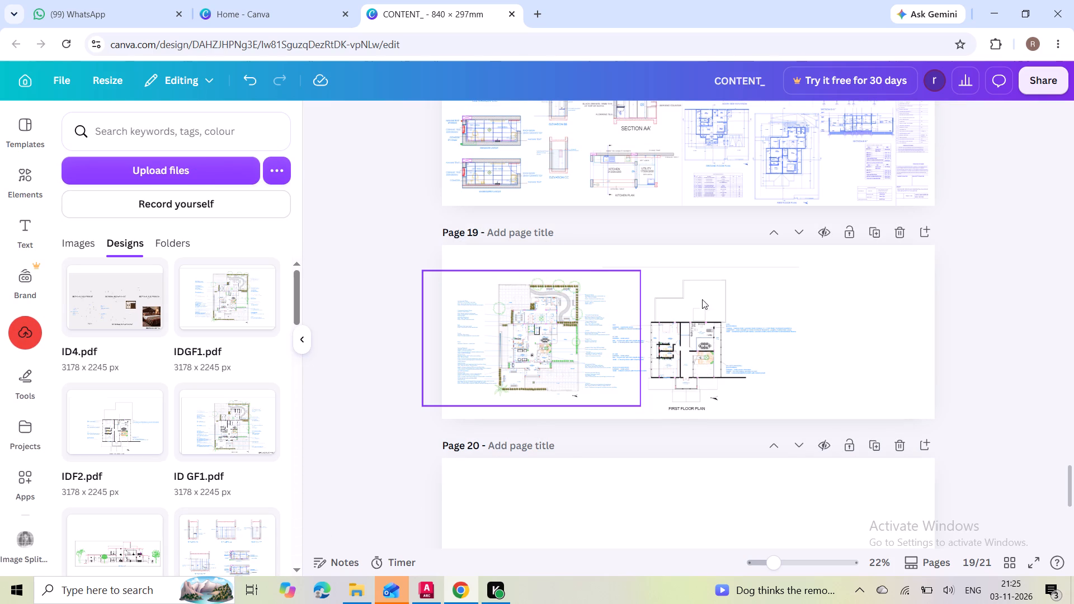
Crop the first floor plan's background image freeform, trimming the blank strip along its top edge.
double_click(775, 298)
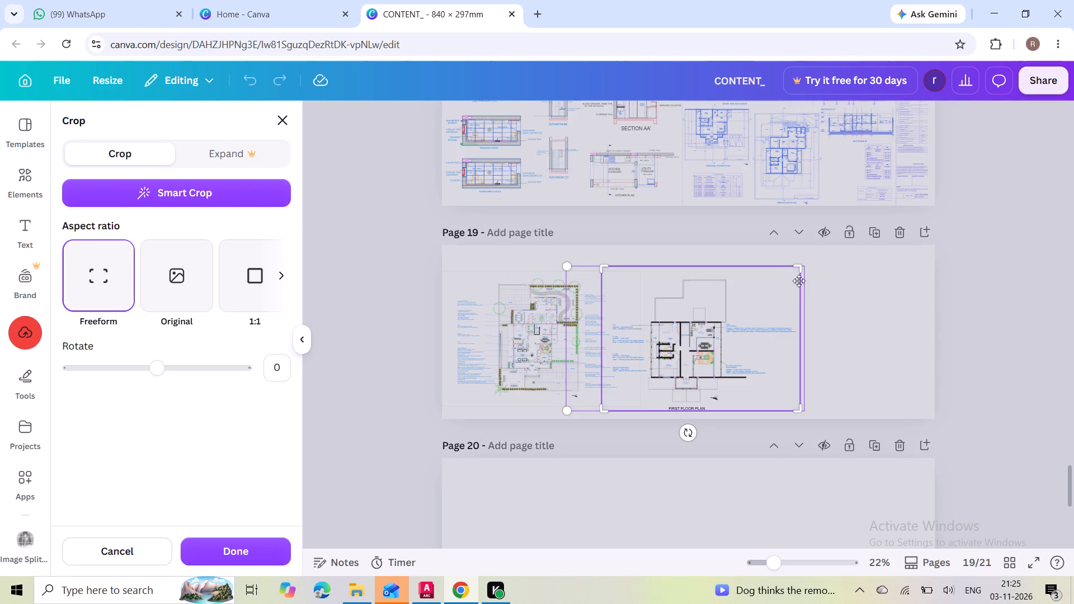
drag(798, 266, 801, 276)
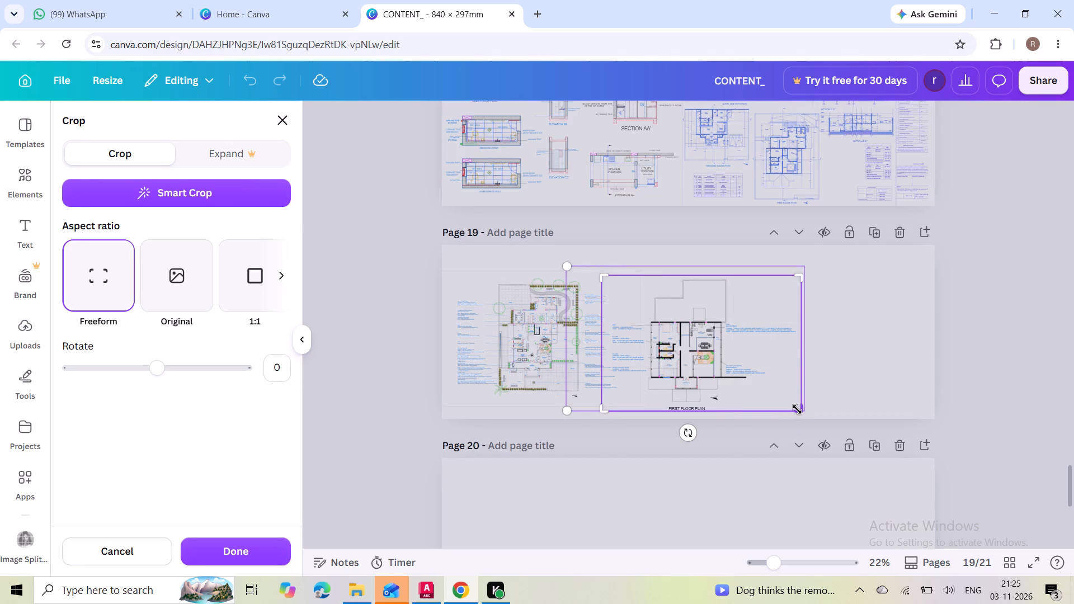
click(243, 554)
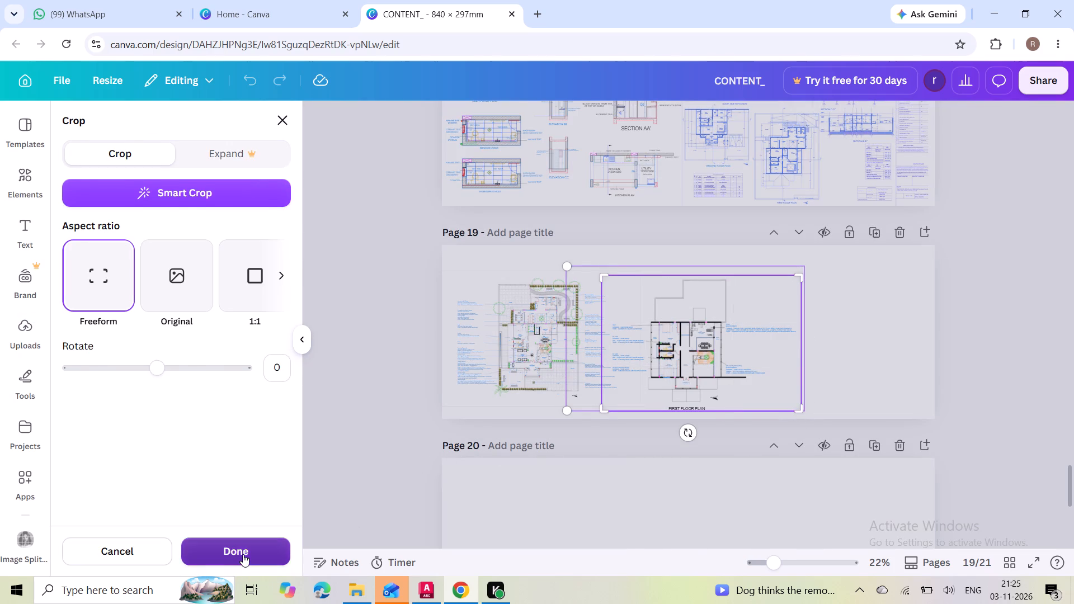
click(390, 464)
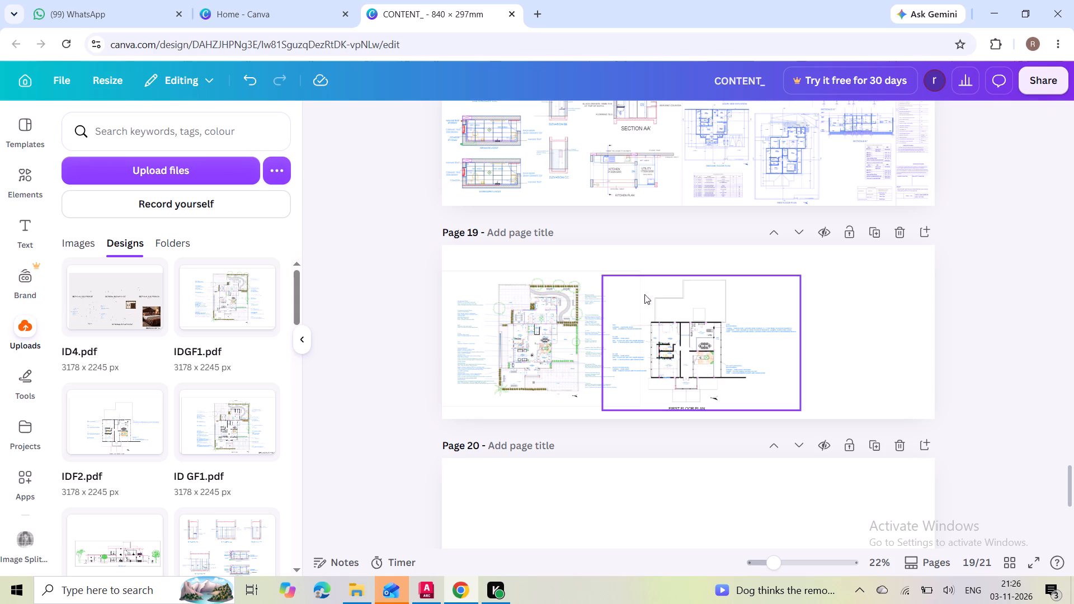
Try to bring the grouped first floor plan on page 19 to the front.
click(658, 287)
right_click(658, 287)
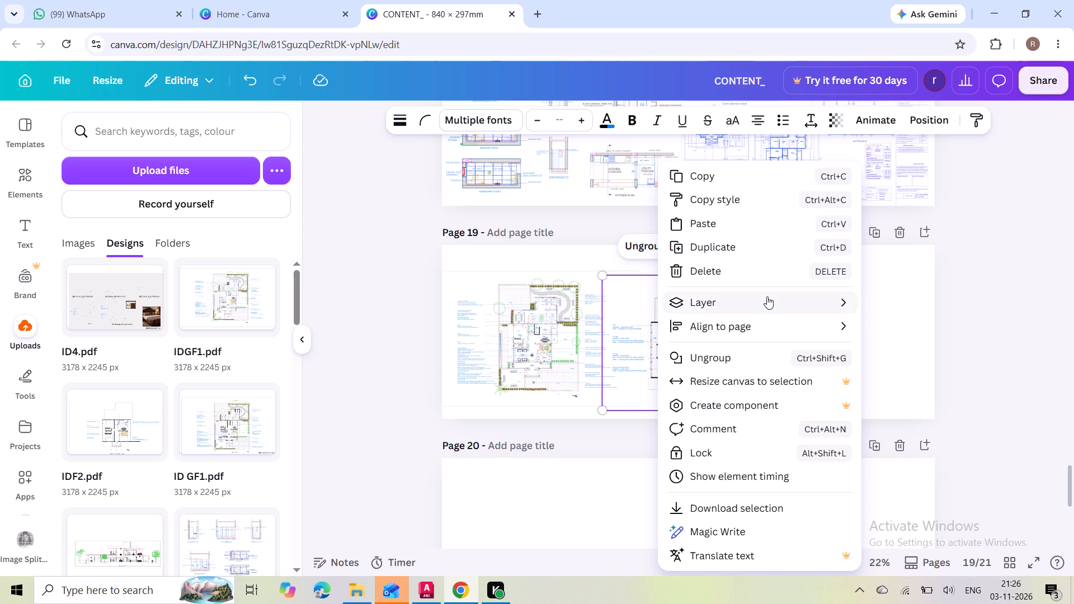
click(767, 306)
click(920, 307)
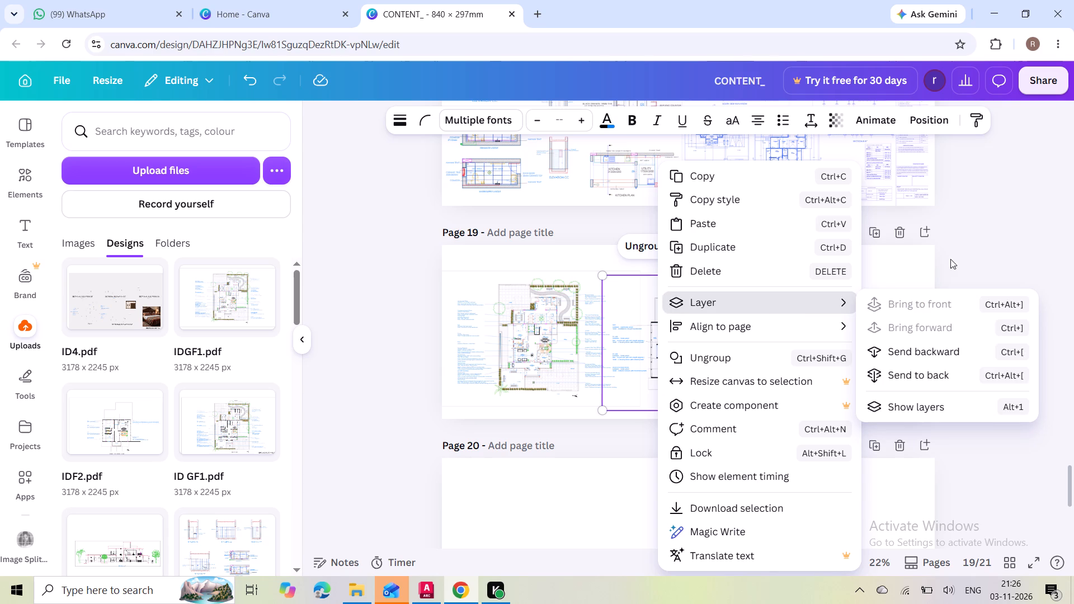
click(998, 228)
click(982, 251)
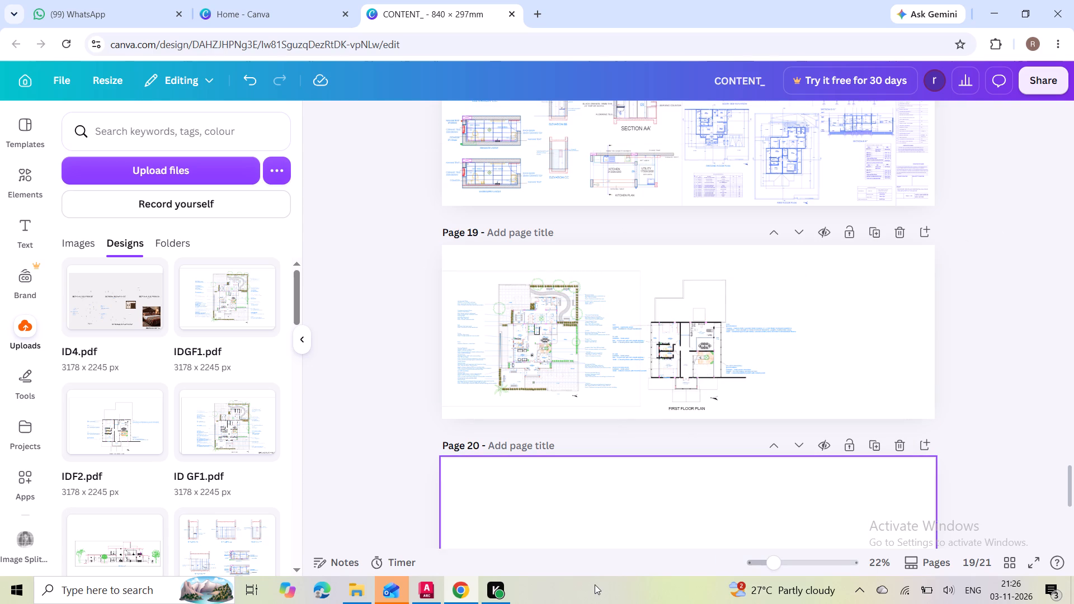
Select blank page 20, look through the uploaded designs, and start a file upload with a search of the Documents folder.
click(750, 499)
scroll(233, 336, down, 2)
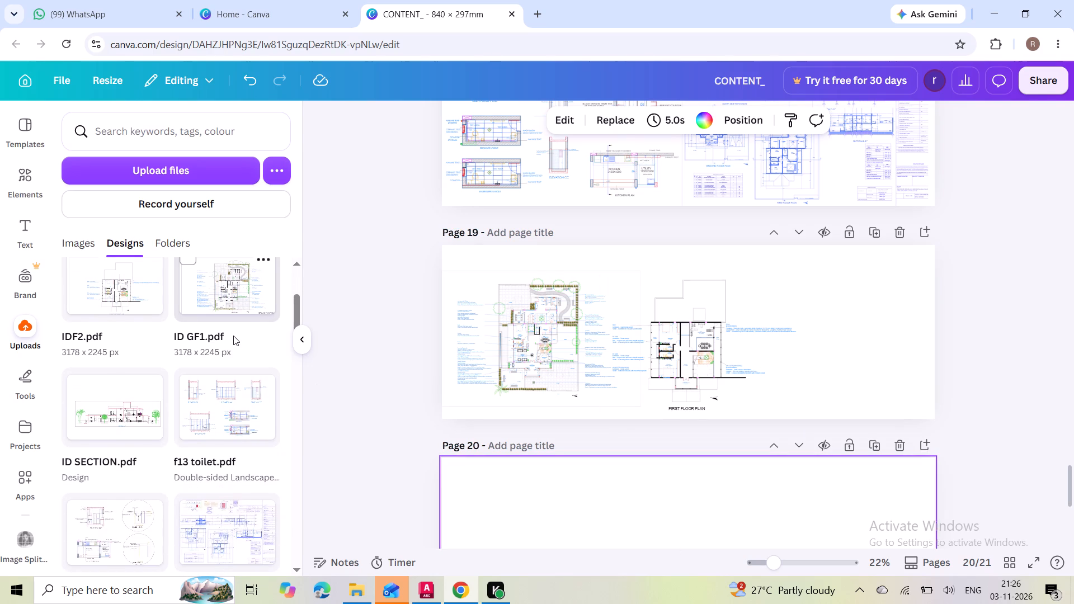
scroll(233, 336, down, 1)
scroll(240, 433, down, 2)
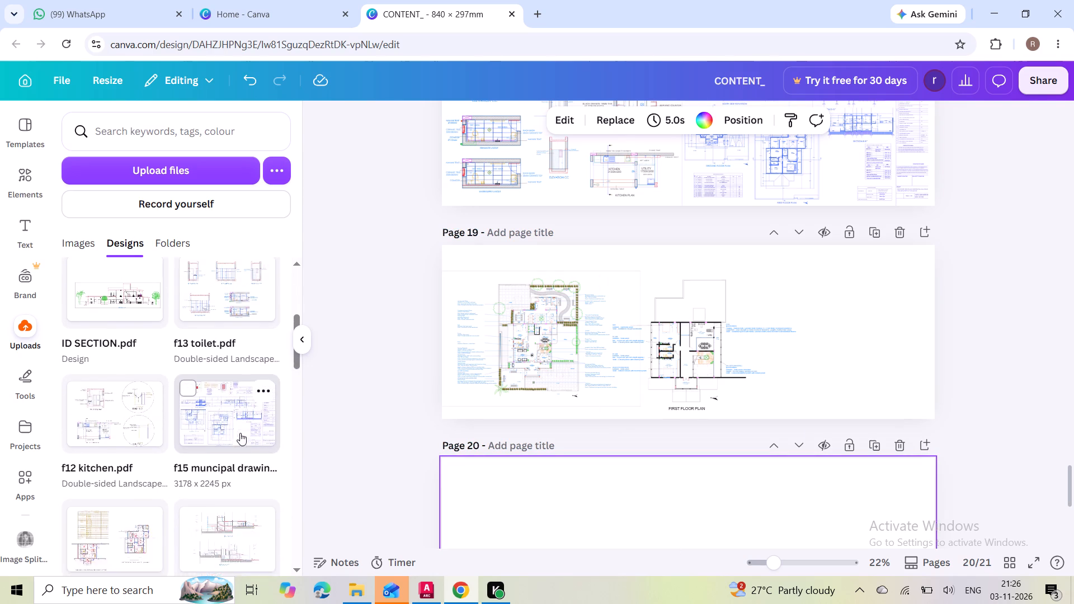
scroll(140, 451, up, 4)
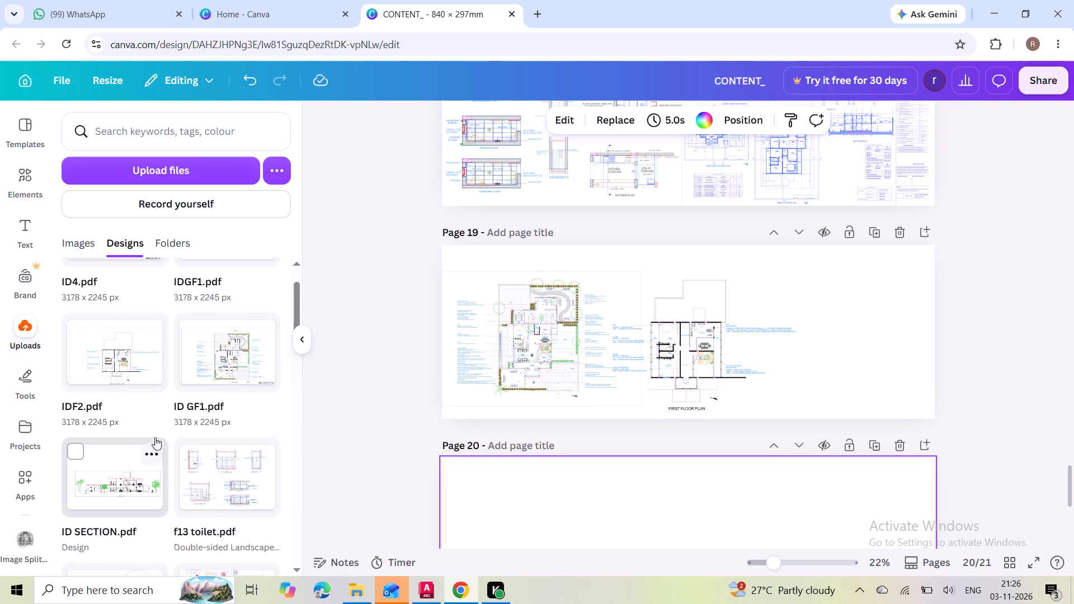
scroll(161, 400, up, 3)
click(231, 177)
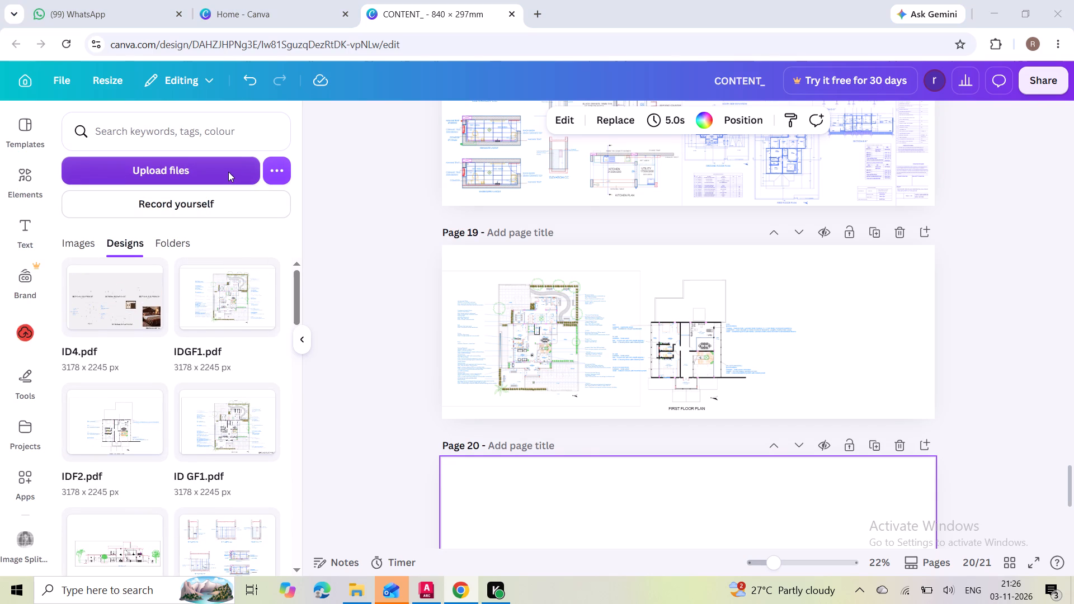
click(228, 172)
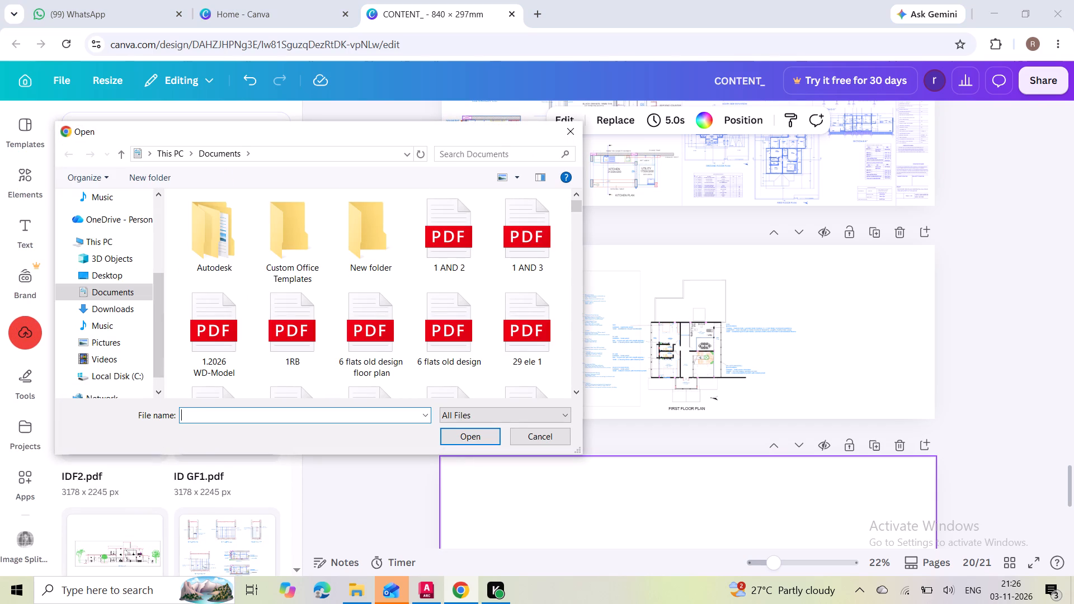
click(461, 153)
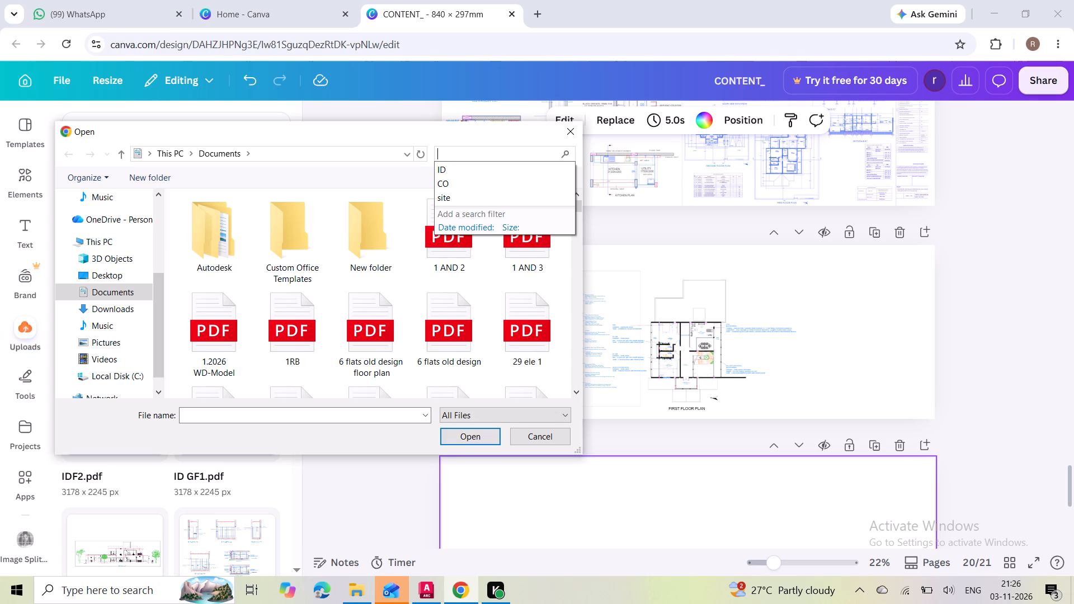
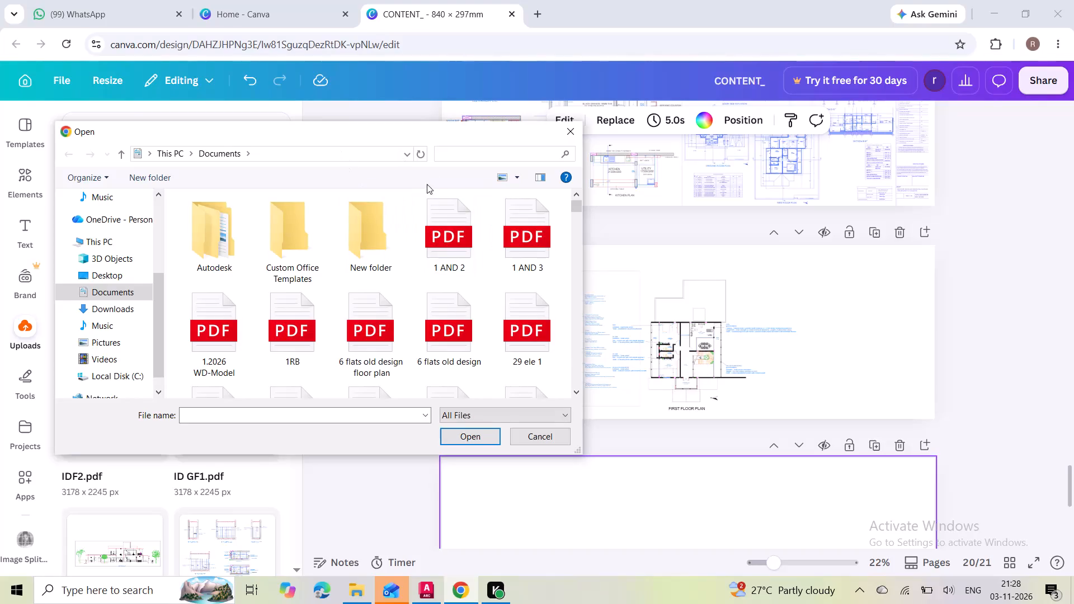
Search the Documents folder for ID SECTION and upload the ID SECTION PDF to the design's uploads.
text(SE)
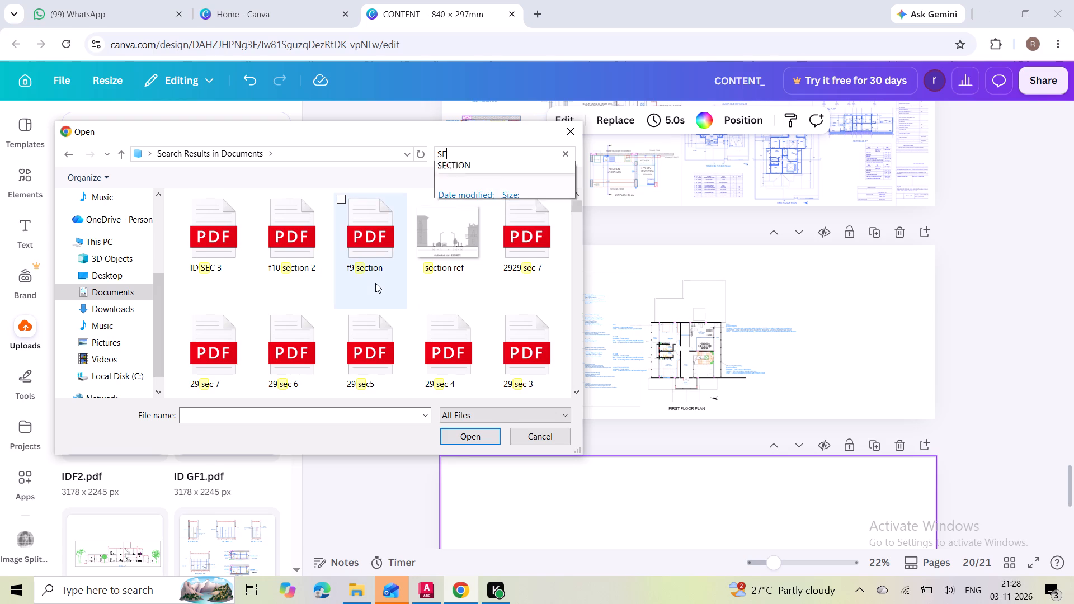
scroll(375, 283, down, 1)
scroll(375, 283, up, 2)
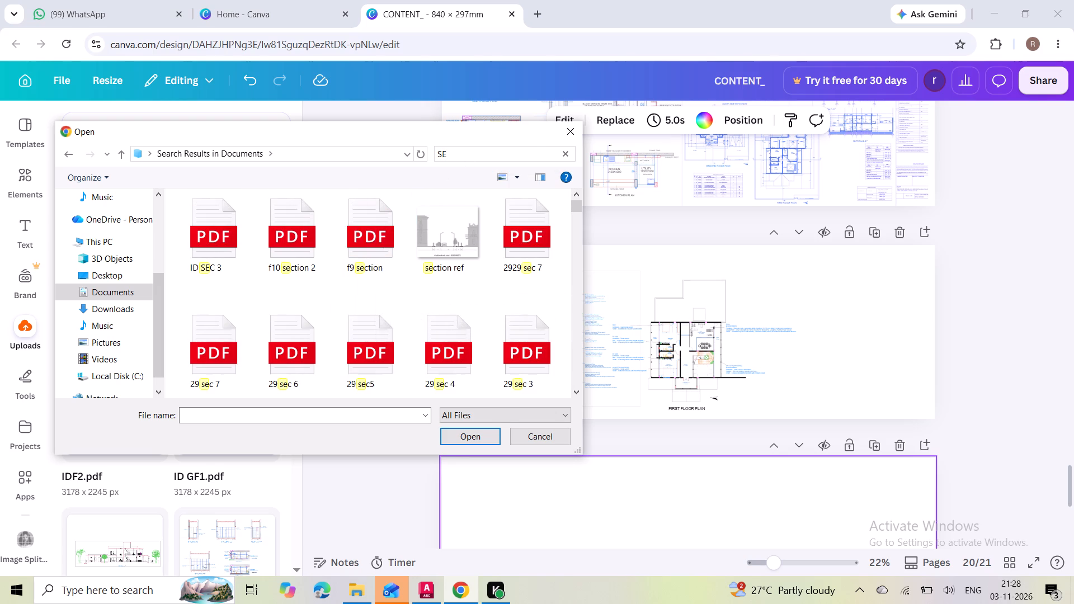
click(560, 154)
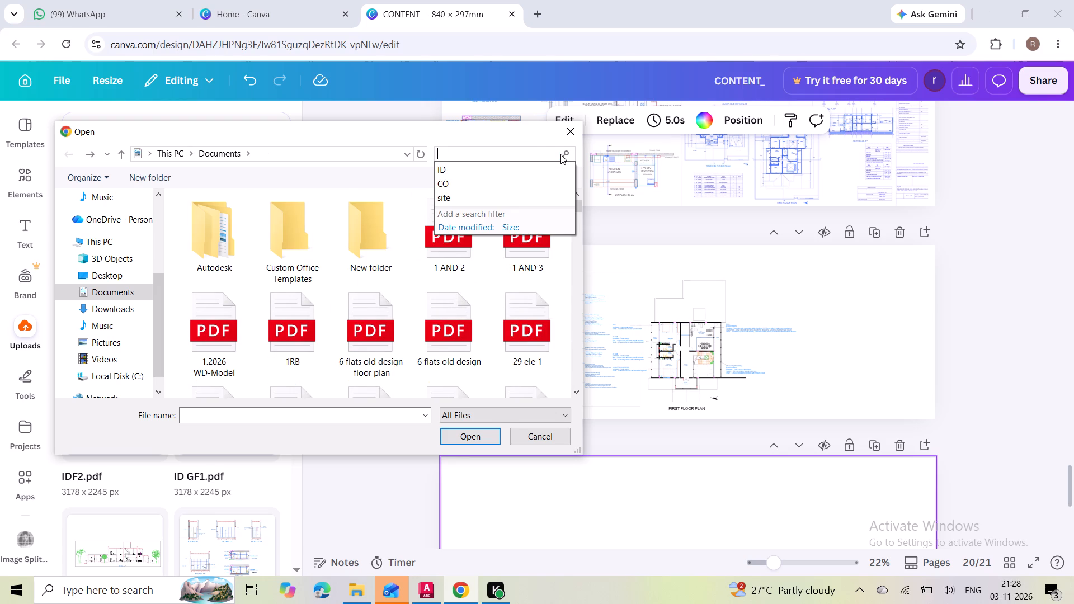
text(ID SECTION)
key(Return)
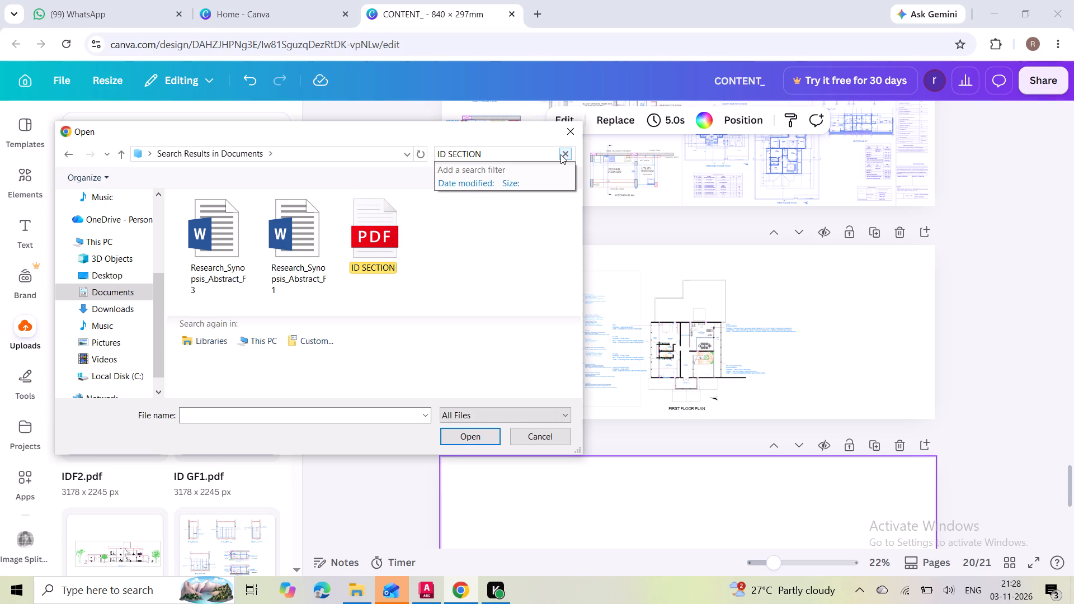
click(395, 240)
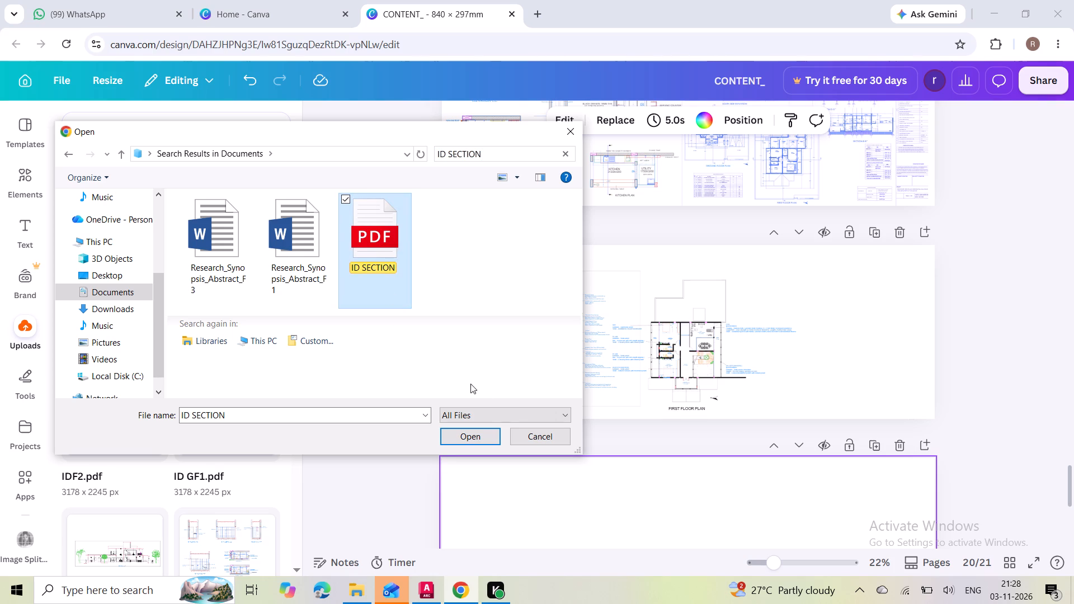
click(497, 155)
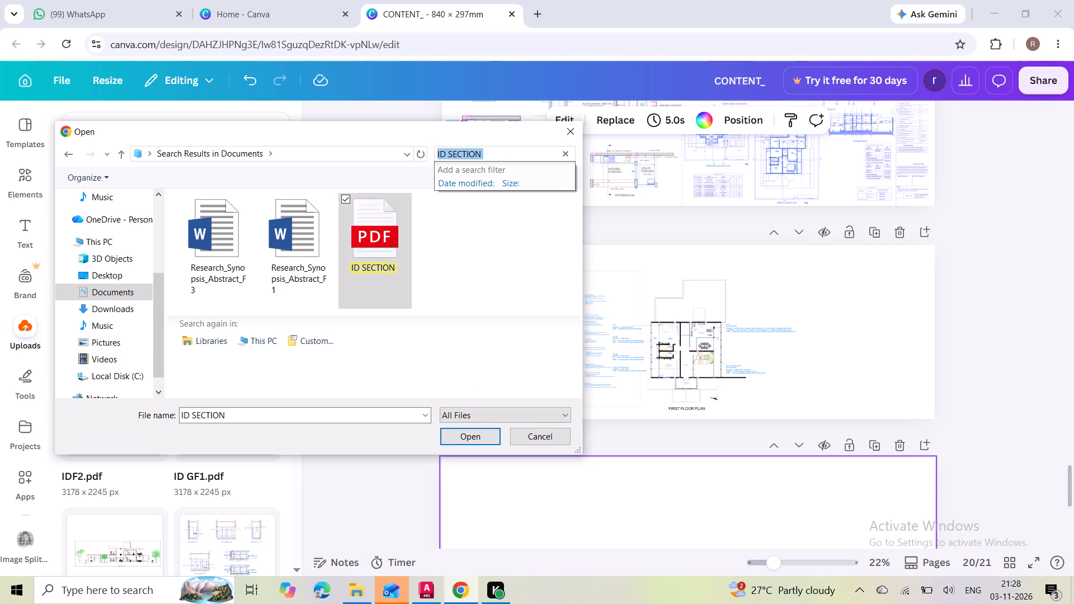
key(BackSpace)
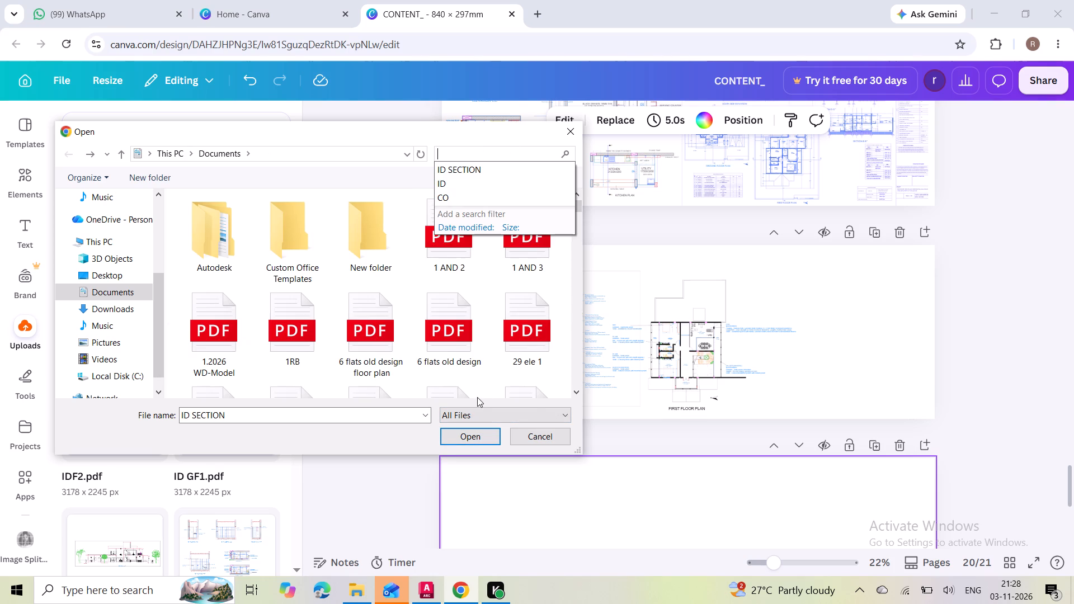
click(470, 441)
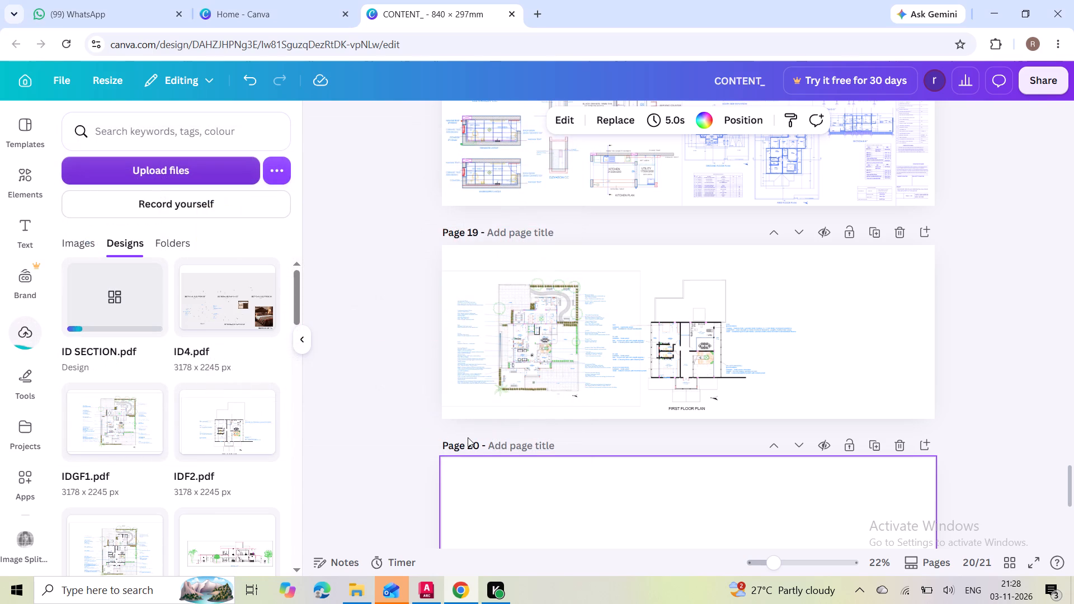
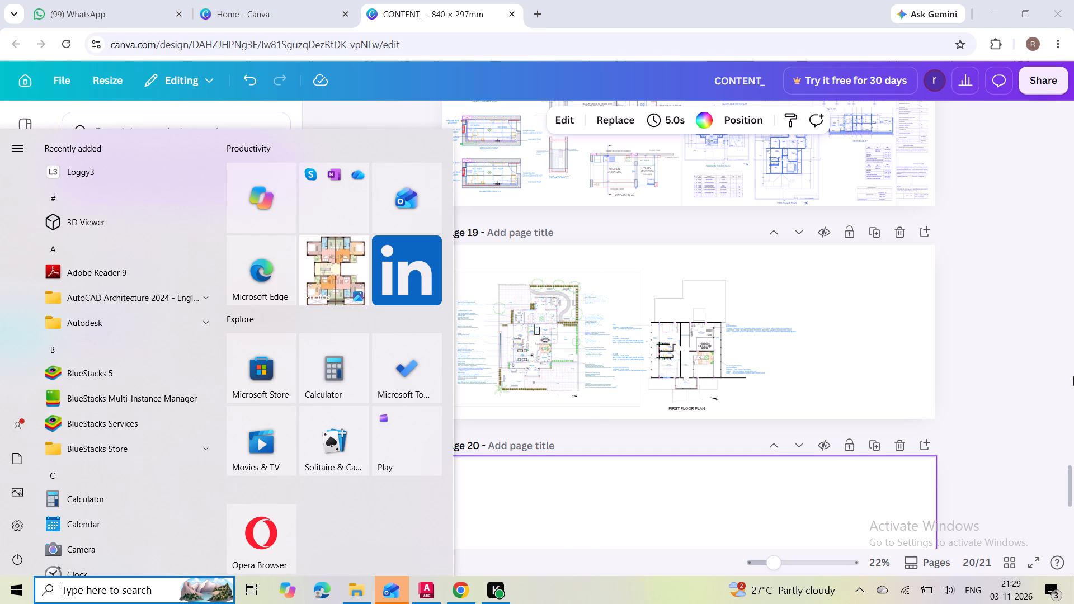
Find the ID files in the Documents folder and upload the ID SEC 3 PDF to the design's uploads.
click(964, 346)
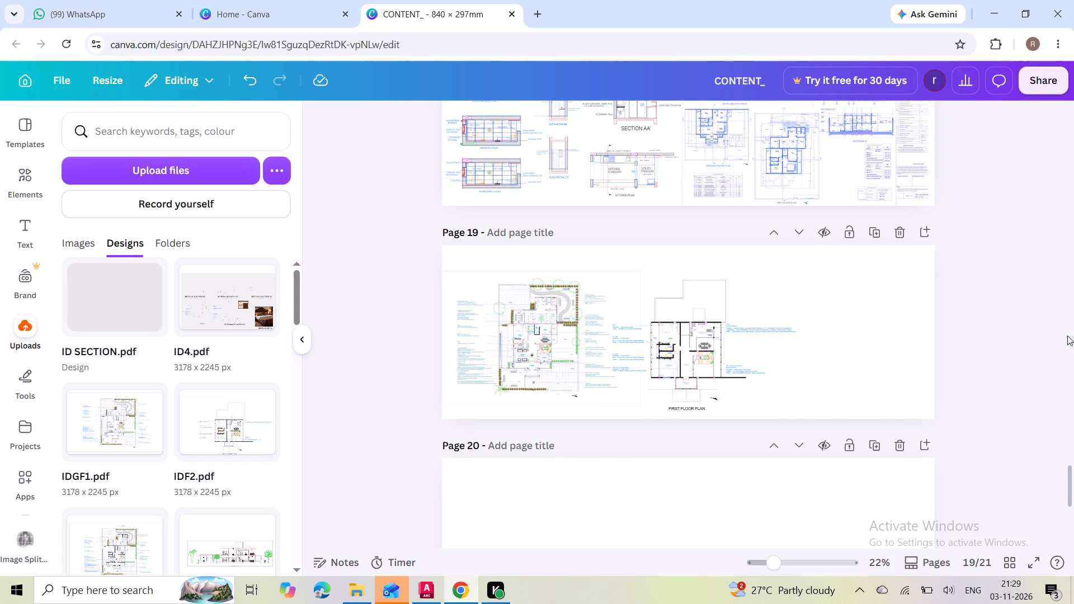
scroll(1026, 315, down, 2)
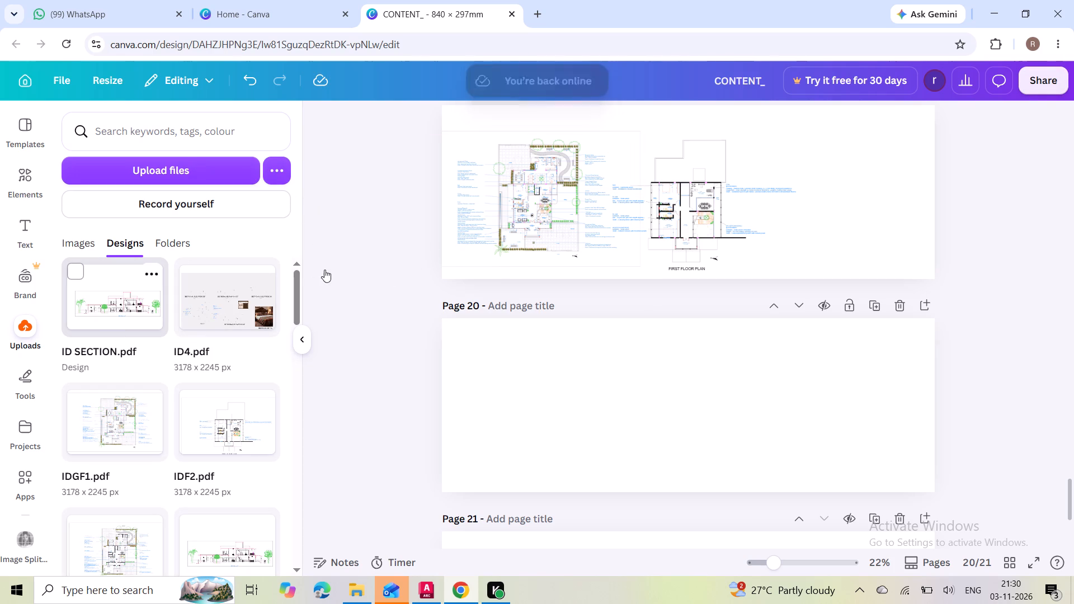
click(215, 177)
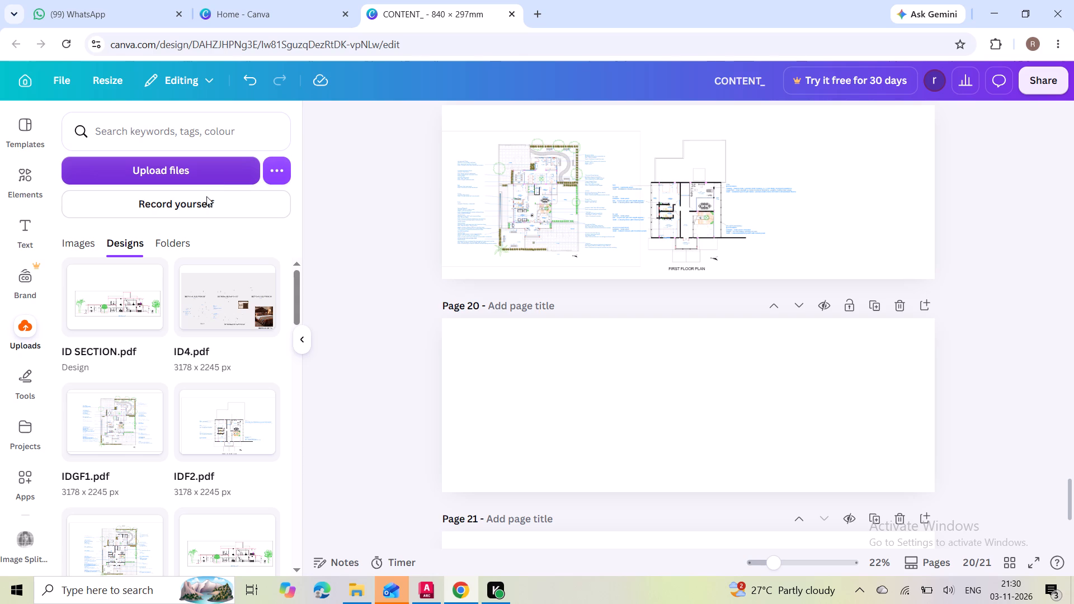
click(205, 171)
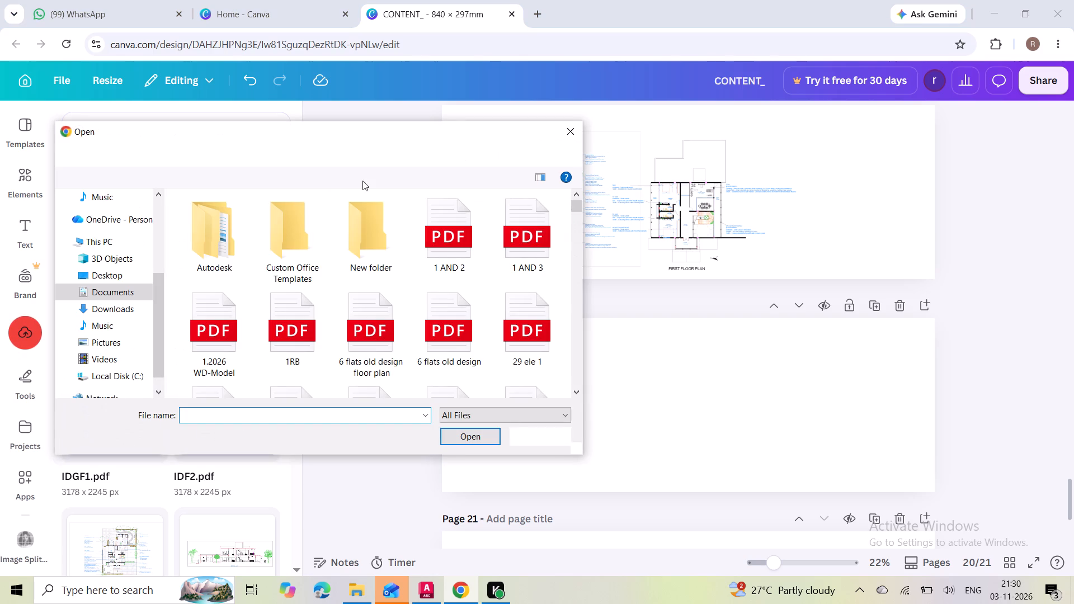
click(450, 152)
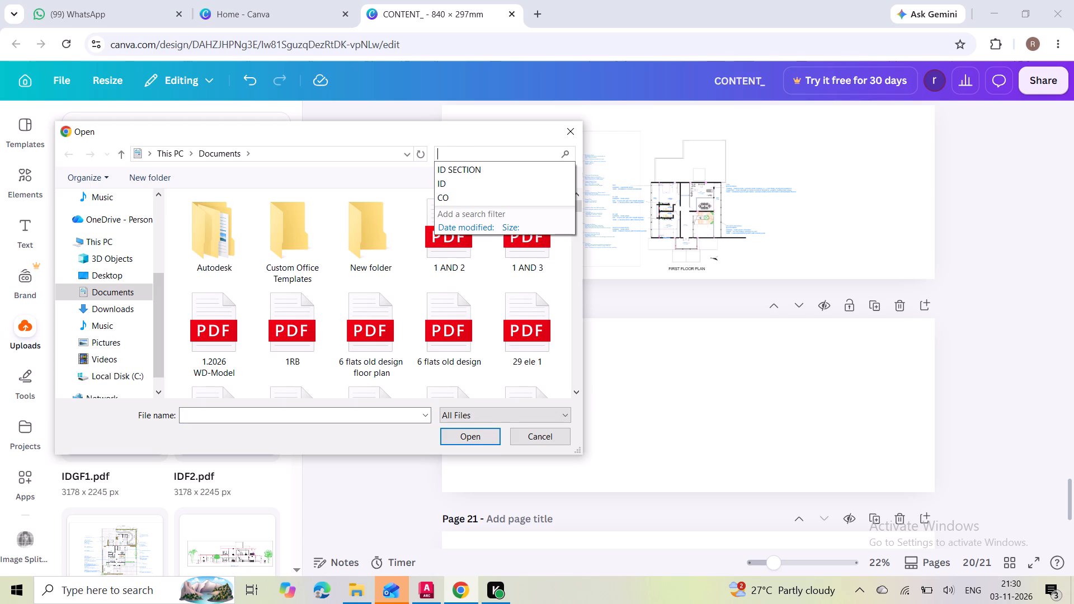
click(463, 178)
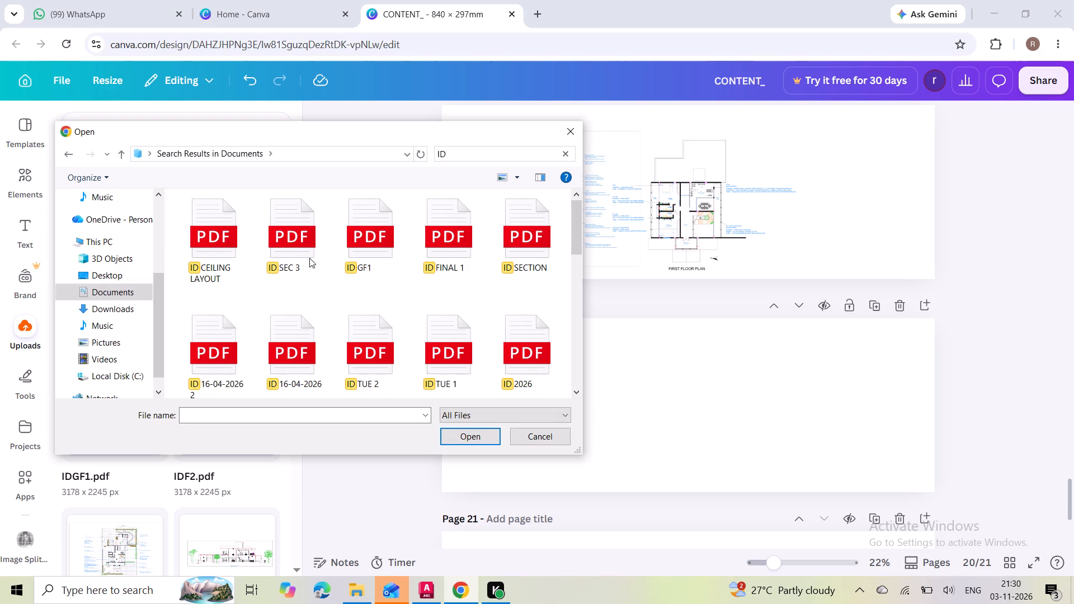
click(309, 258)
click(479, 439)
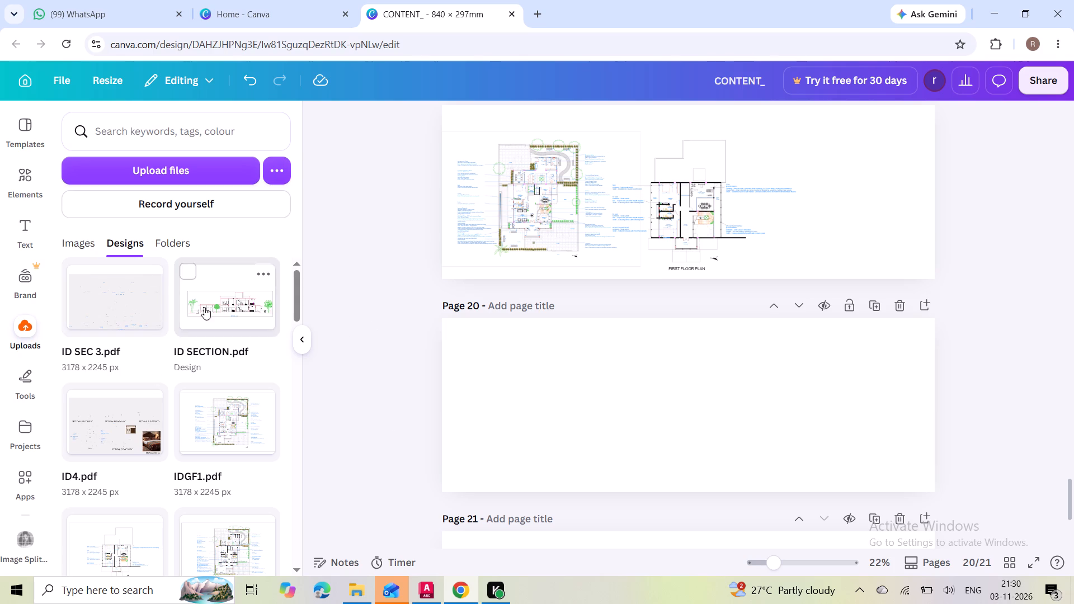
Insert the uploaded ID SEC 3 PDF on blank page 20 and select the inserted section drawing.
click(489, 403)
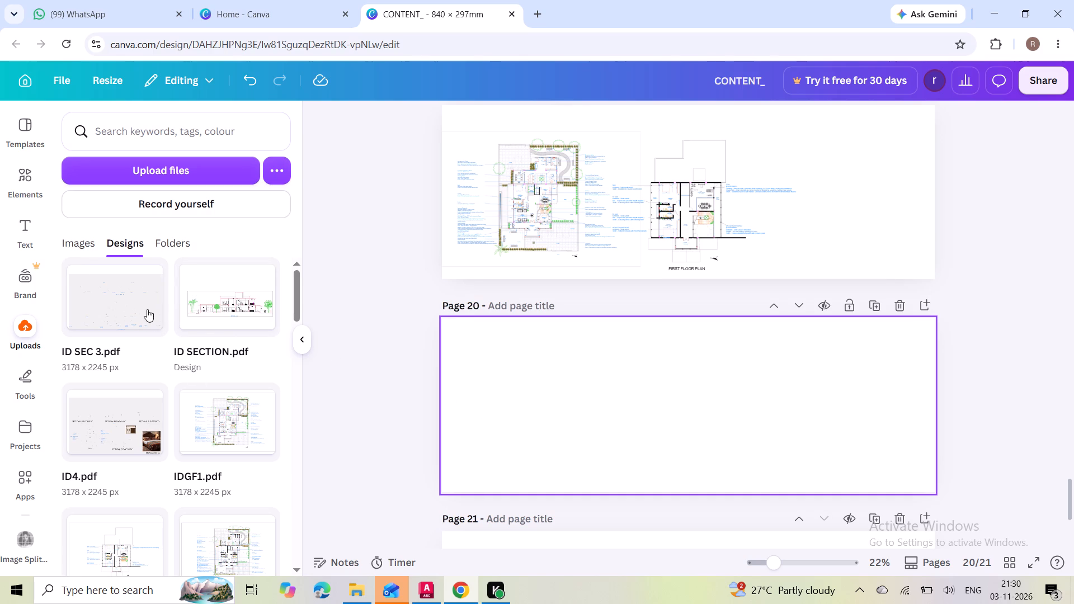
click(121, 309)
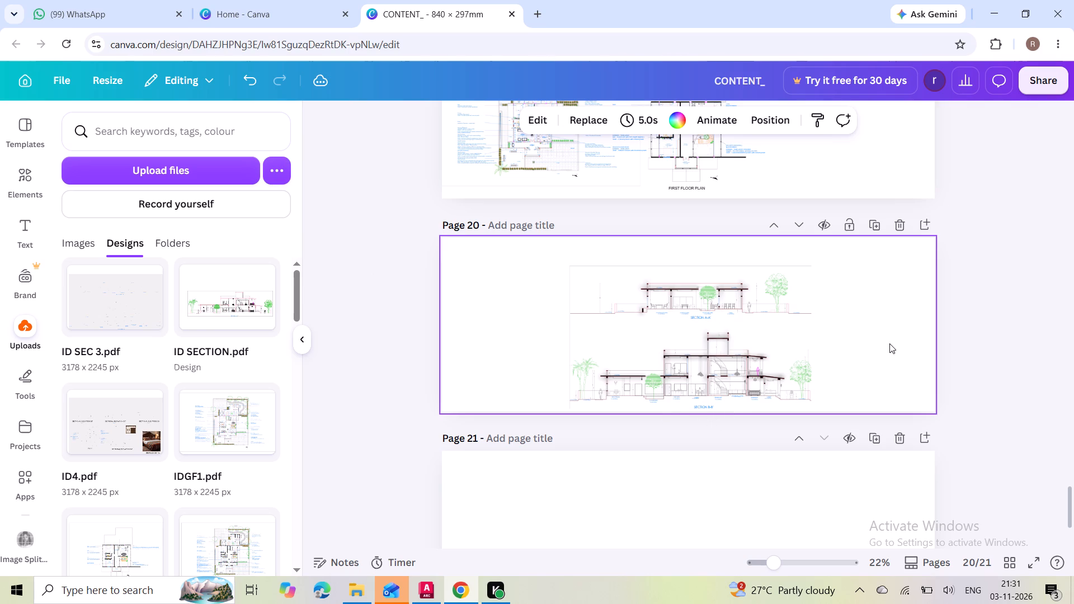
click(976, 343)
click(685, 331)
click(702, 365)
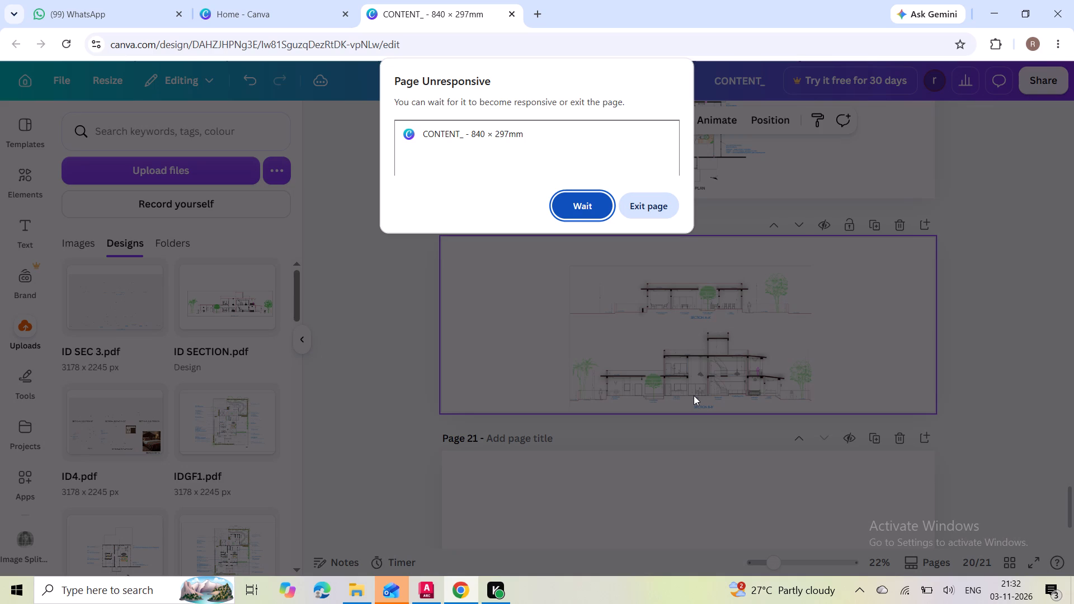
click(584, 207)
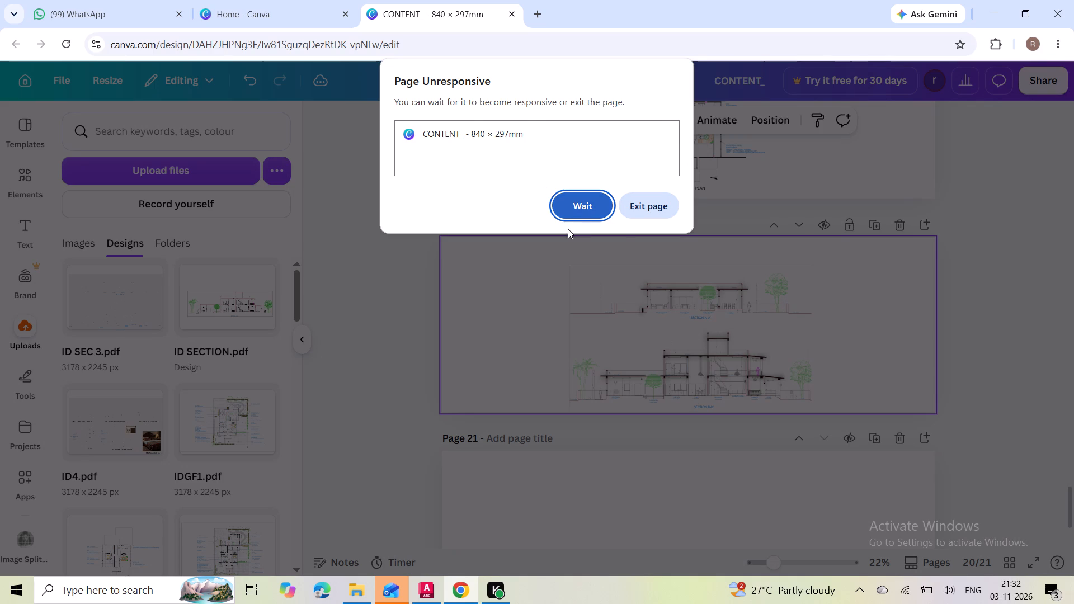
click(660, 340)
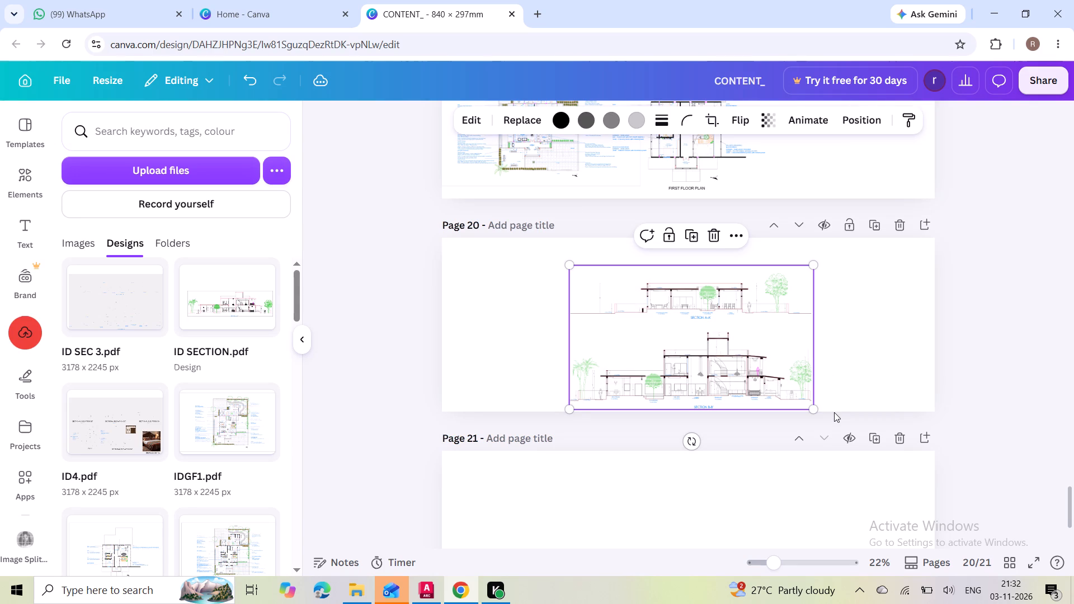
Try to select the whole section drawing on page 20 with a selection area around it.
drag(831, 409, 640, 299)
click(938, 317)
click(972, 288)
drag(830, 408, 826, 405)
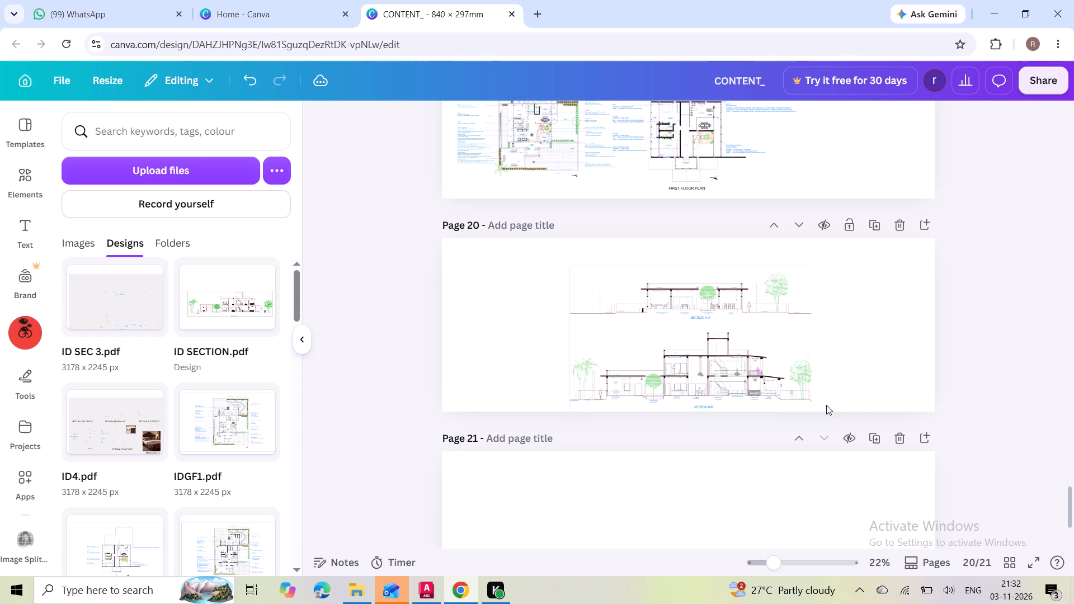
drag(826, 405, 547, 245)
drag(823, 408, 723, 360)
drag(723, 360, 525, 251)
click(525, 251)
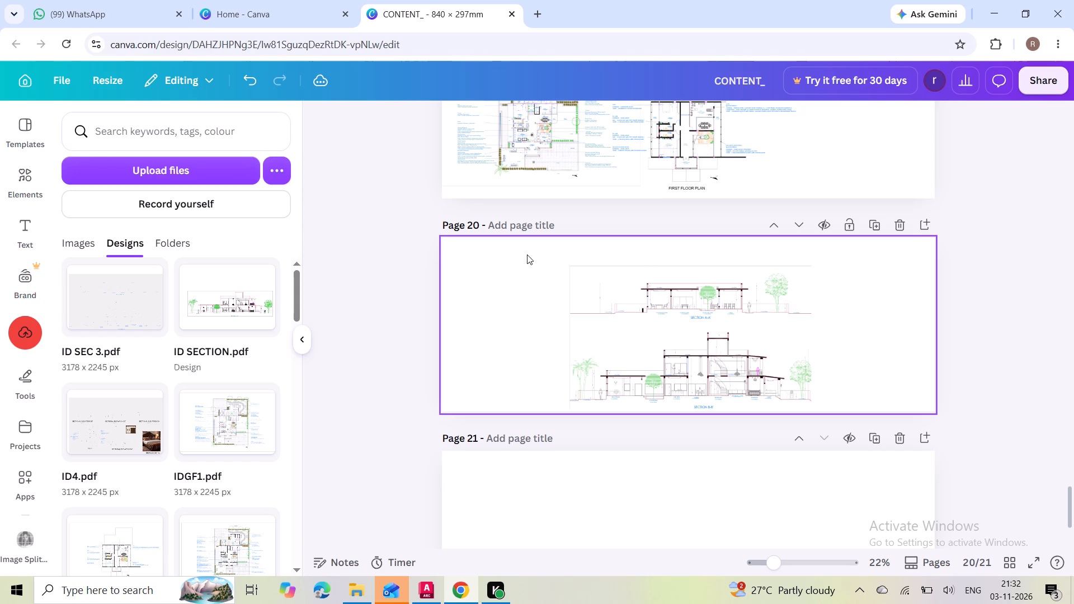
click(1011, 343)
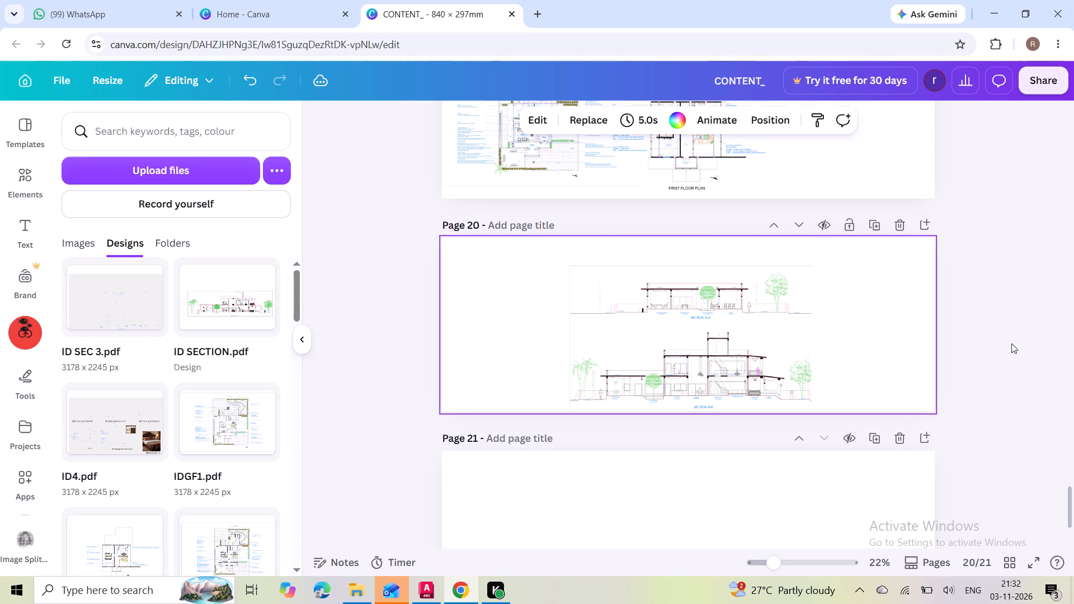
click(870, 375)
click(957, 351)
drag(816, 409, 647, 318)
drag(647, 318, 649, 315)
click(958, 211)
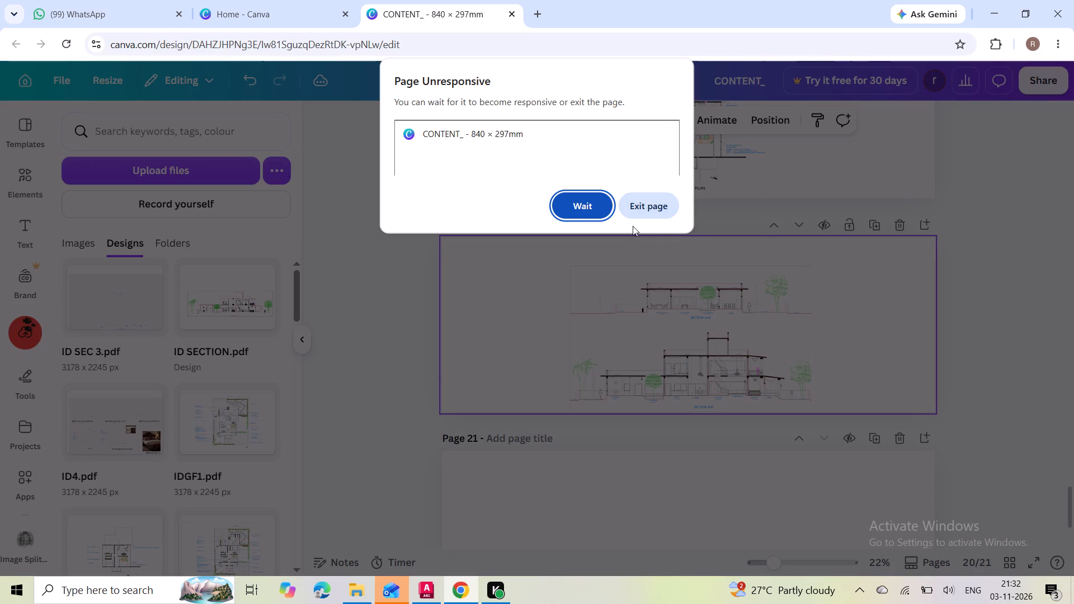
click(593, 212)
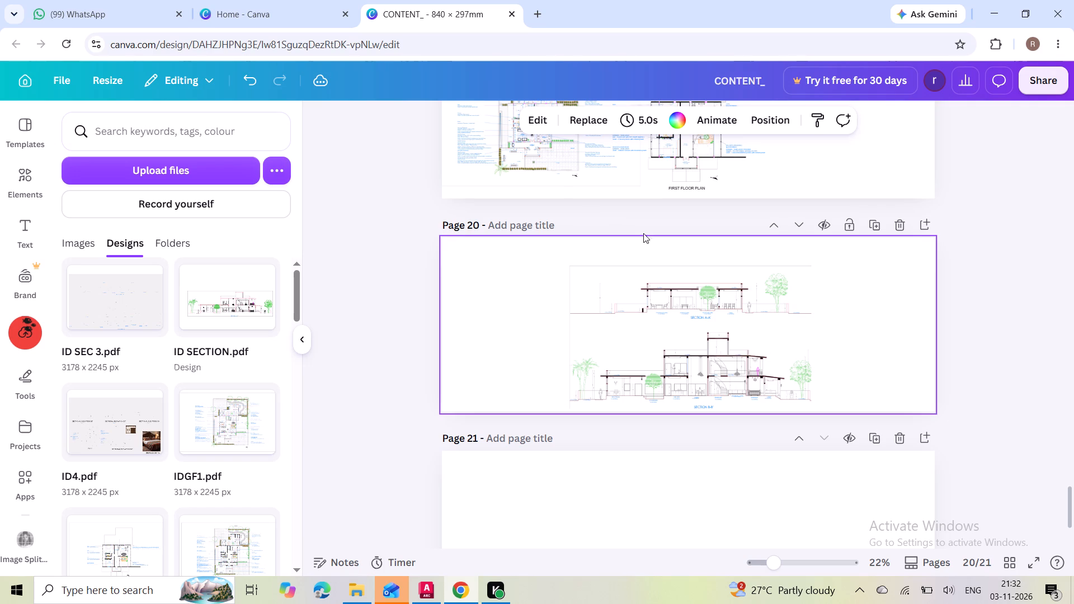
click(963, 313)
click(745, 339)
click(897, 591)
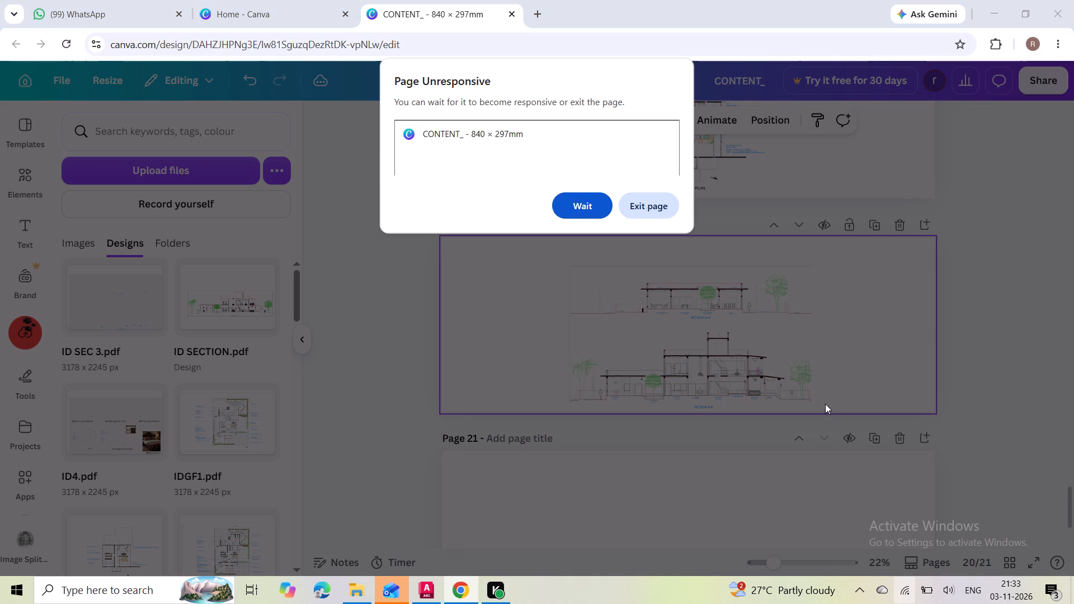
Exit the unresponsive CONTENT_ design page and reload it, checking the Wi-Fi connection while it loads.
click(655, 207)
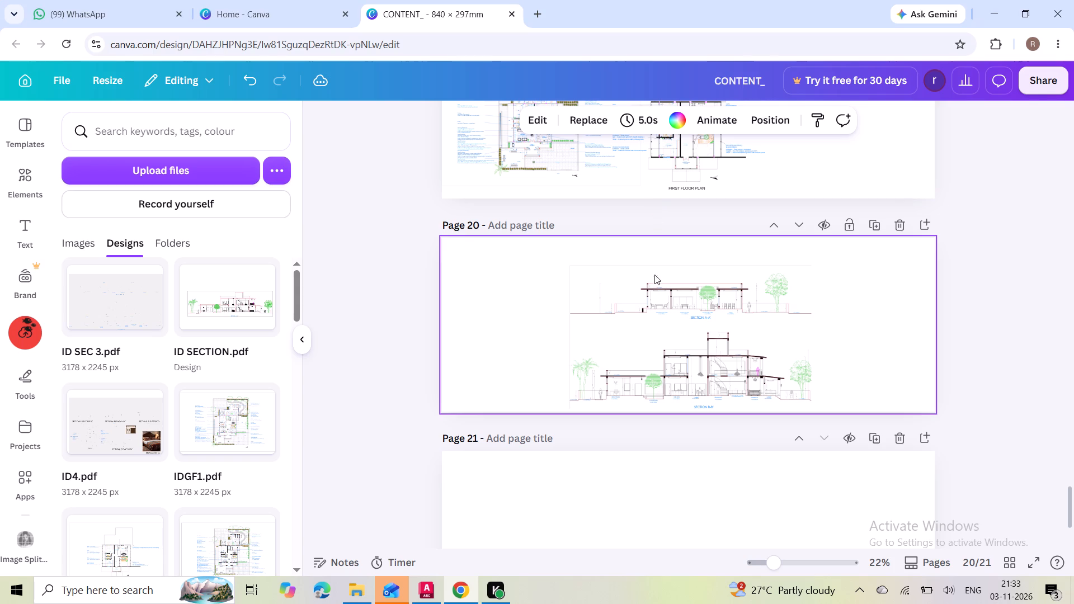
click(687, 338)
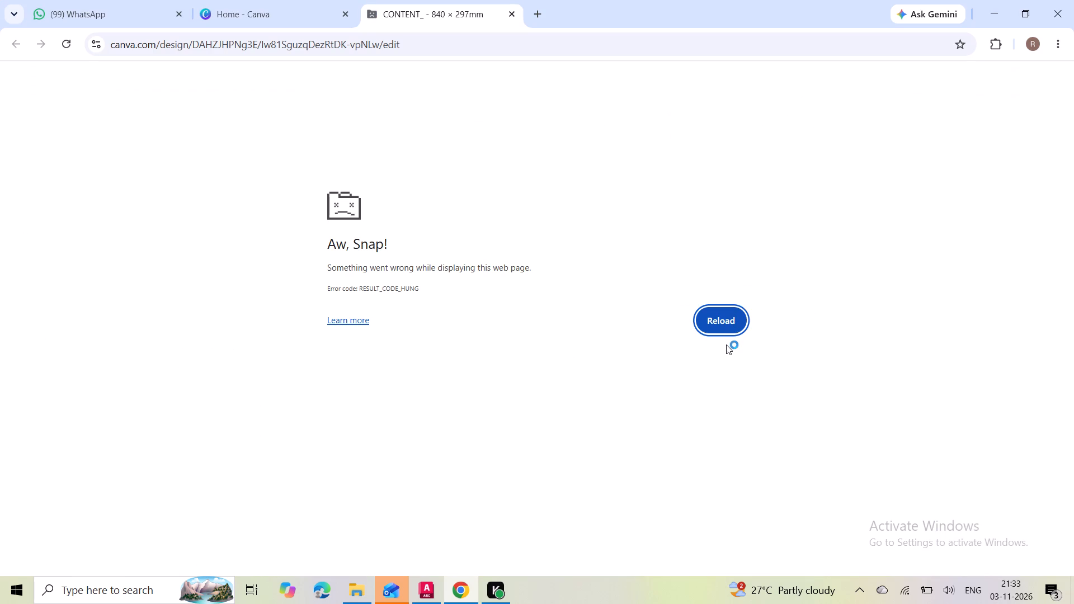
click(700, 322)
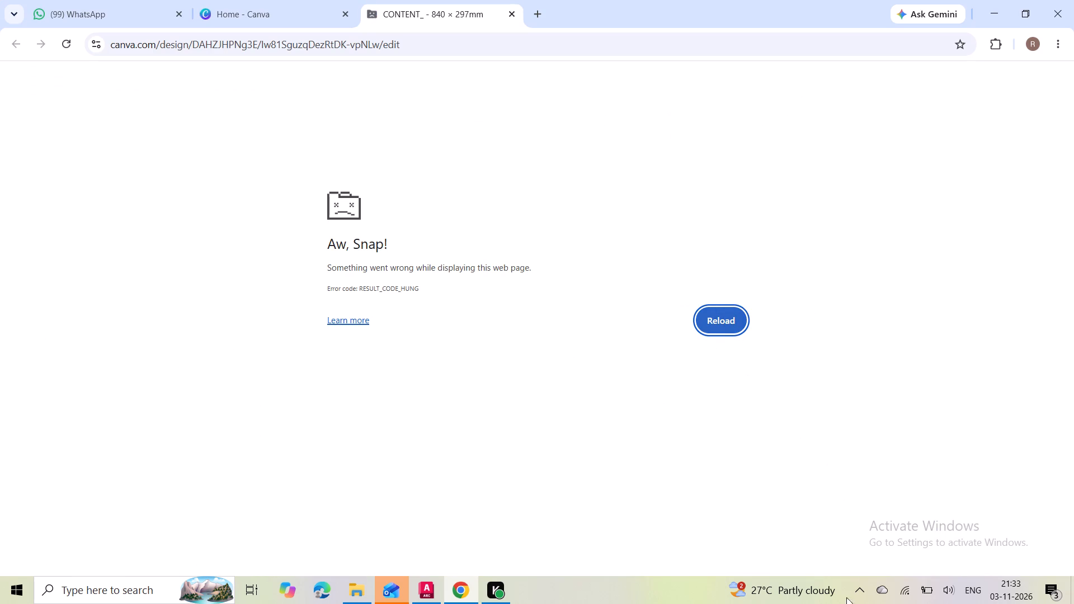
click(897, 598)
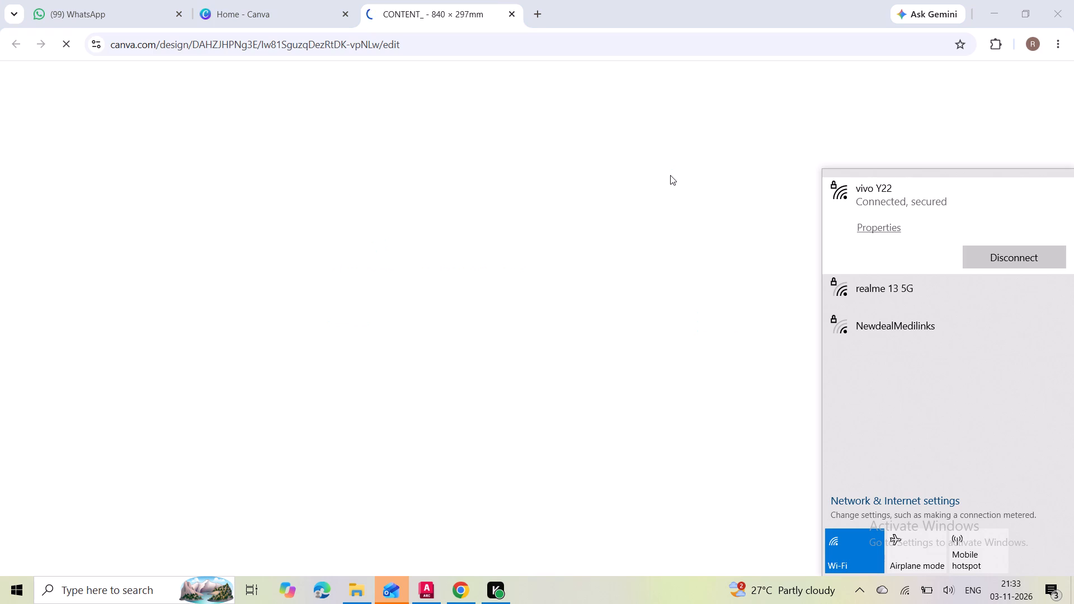
Switch to the Canva home page and close the browser tab of the CONTENT_ design.
click(298, 0)
click(298, 14)
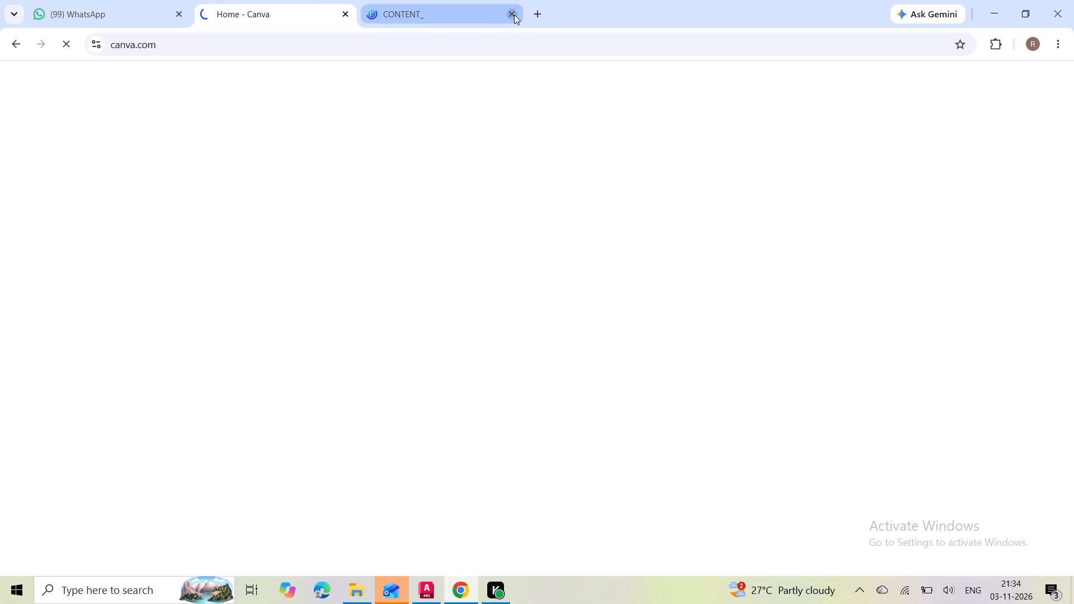
click(514, 15)
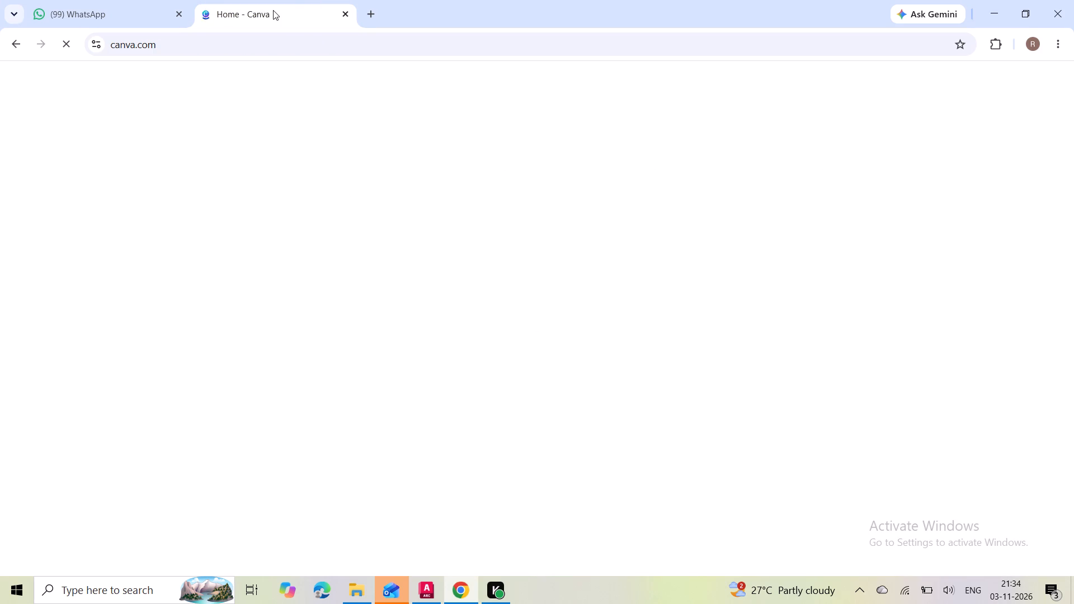
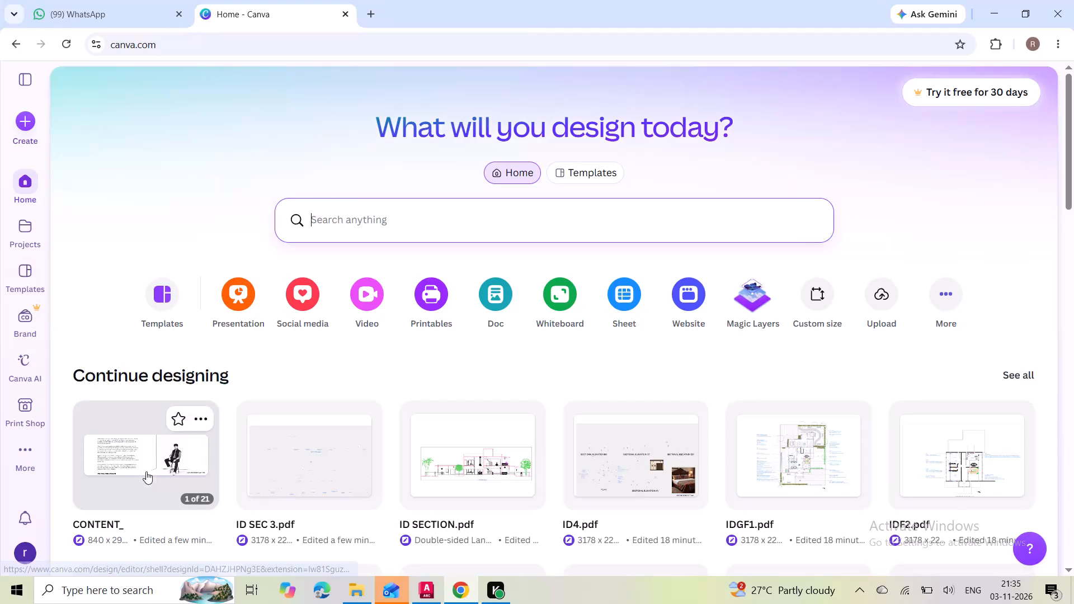
Reopen the CONTENT_ design from the recent designs on the Canva home page.
click(150, 468)
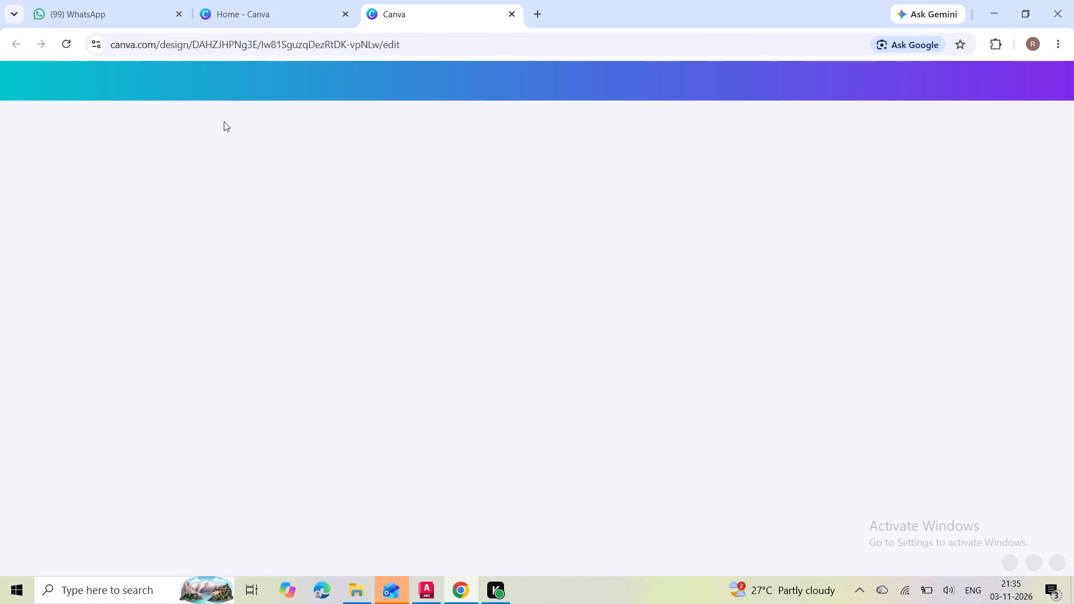
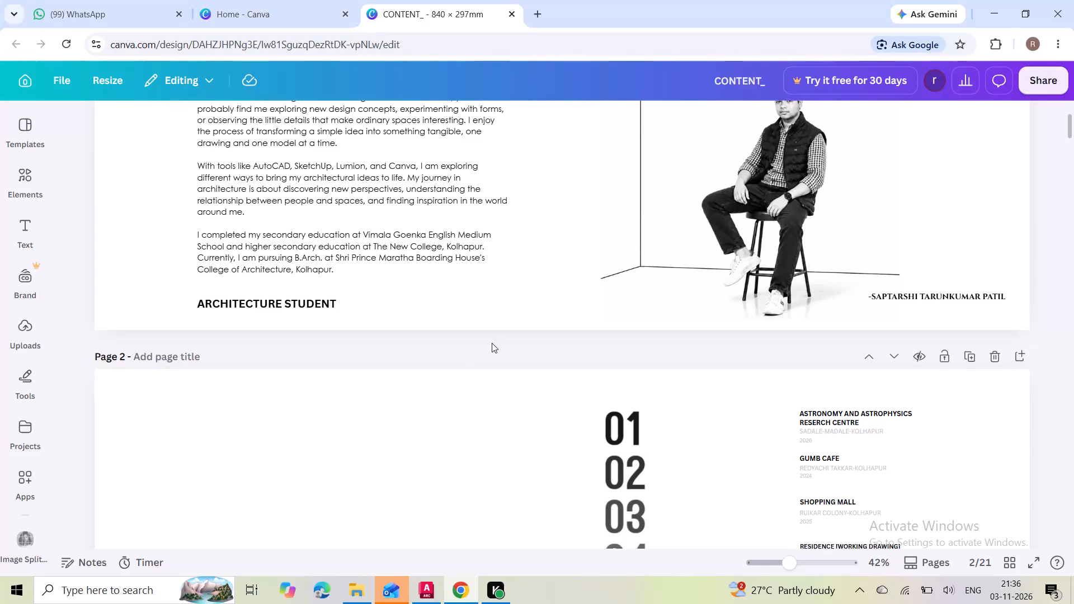
scroll(492, 343, down, 4)
scroll(541, 477, down, 4)
scroll(577, 365, down, 8)
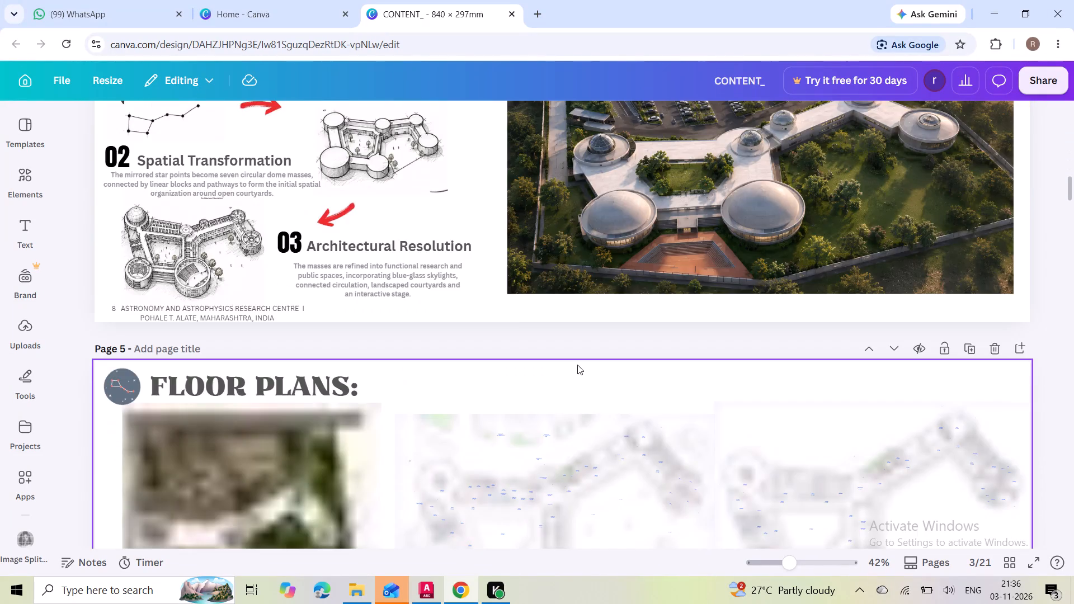
scroll(577, 365, down, 8)
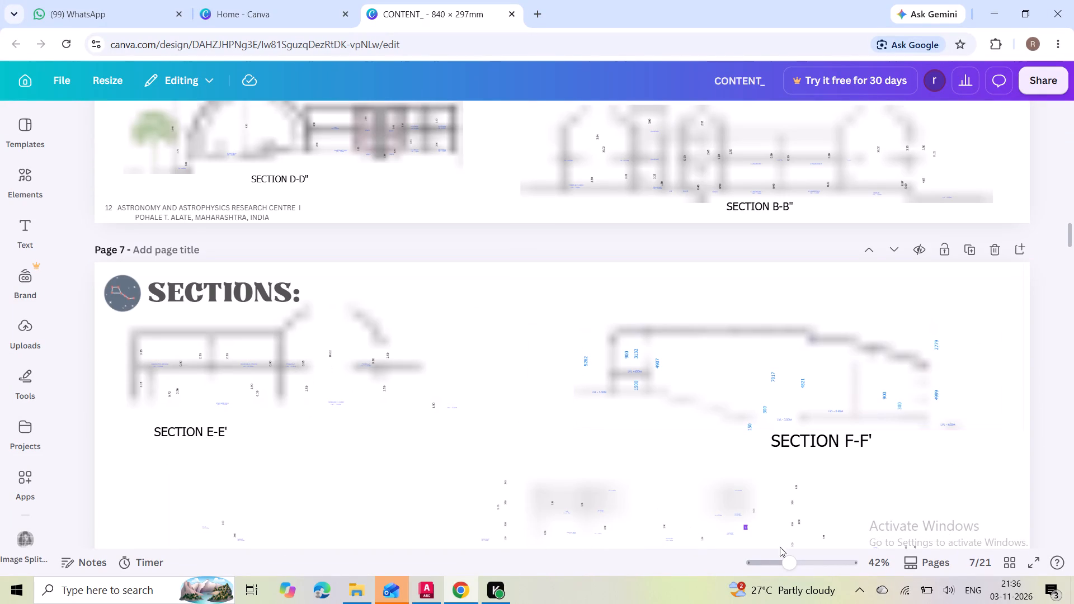
drag(789, 563, 776, 565)
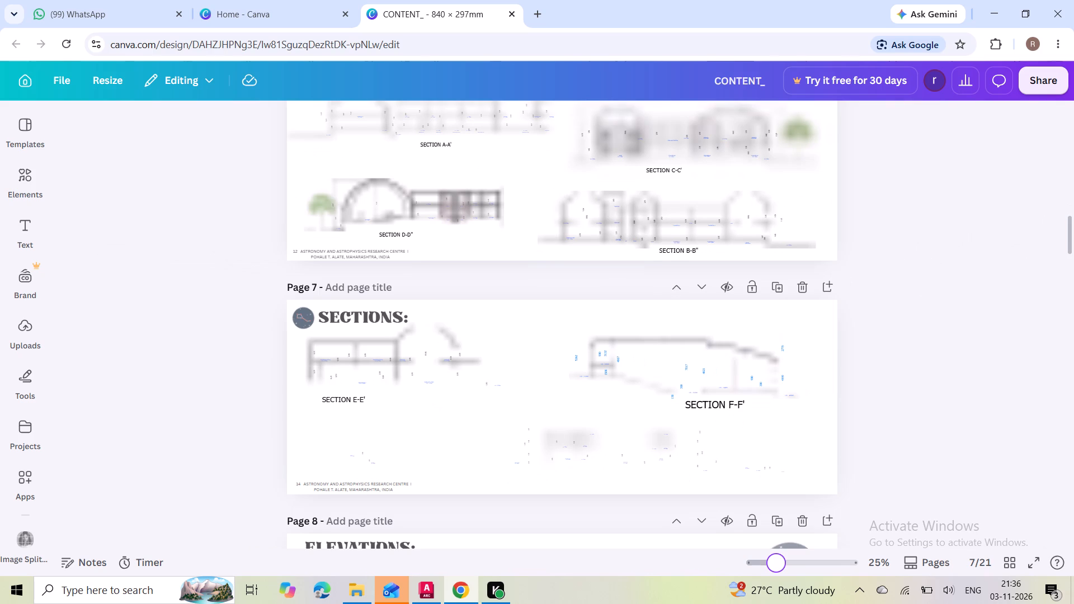
scroll(870, 326, down, 6)
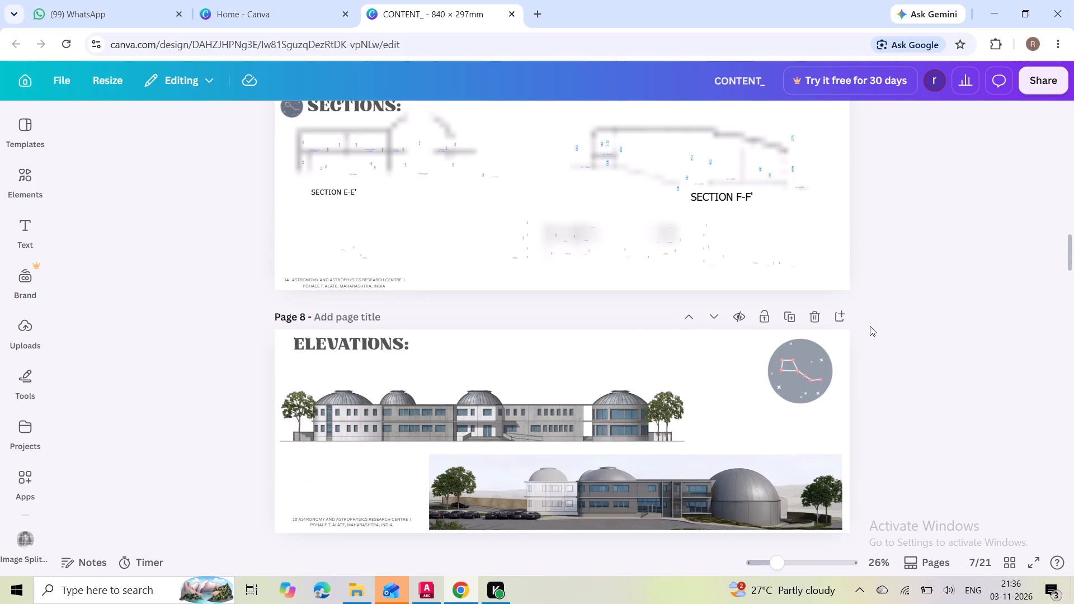
scroll(870, 326, down, 11)
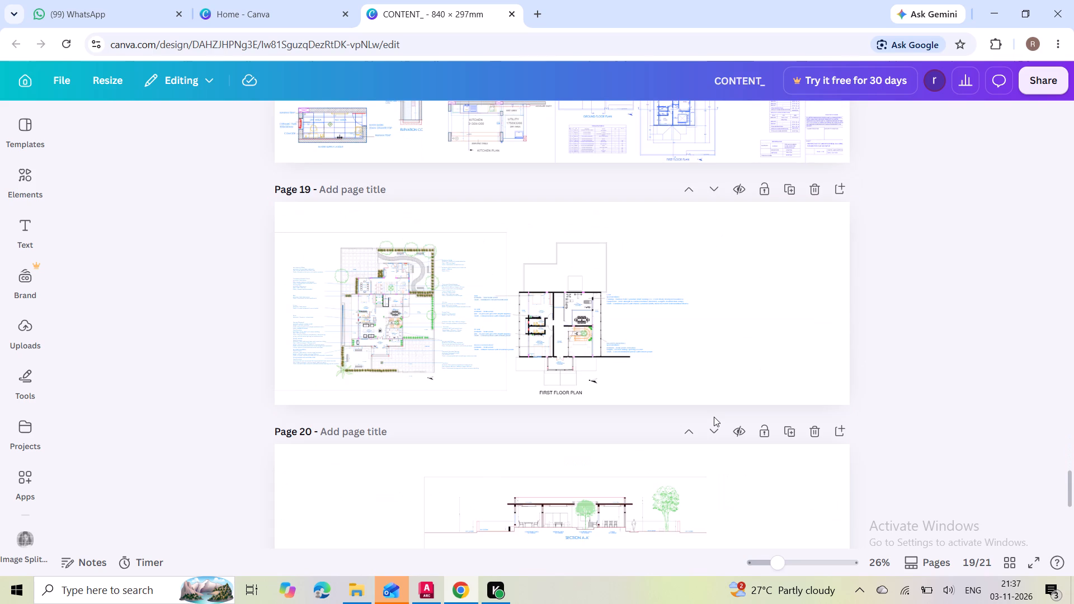
scroll(714, 417, down, 2)
click(626, 422)
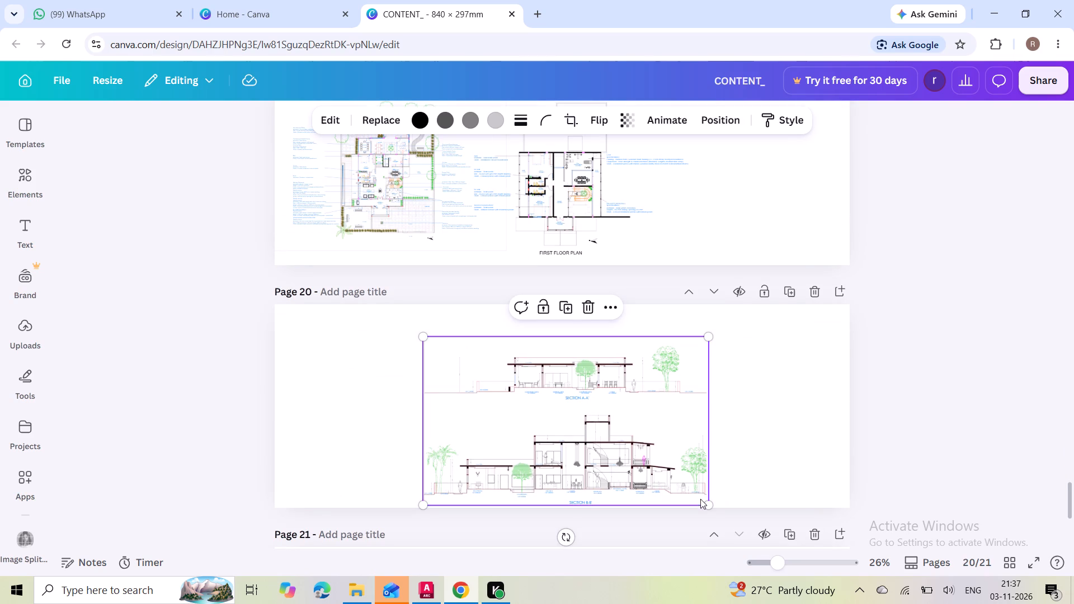
drag(723, 499, 483, 343)
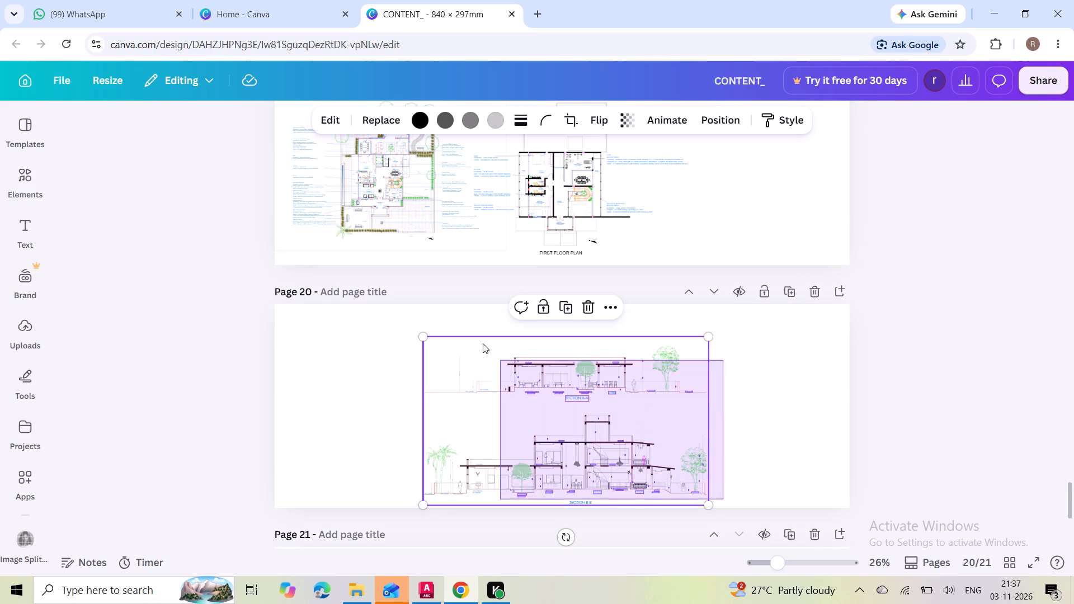
drag(483, 343, 393, 325)
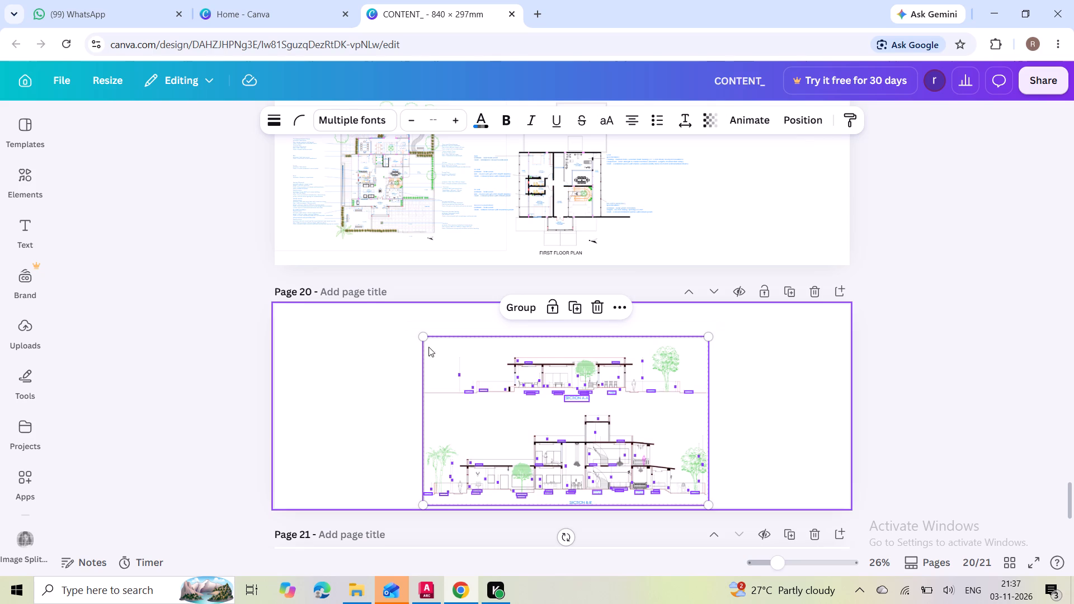
scroll(728, 405, down, 1)
drag(732, 498, 634, 401)
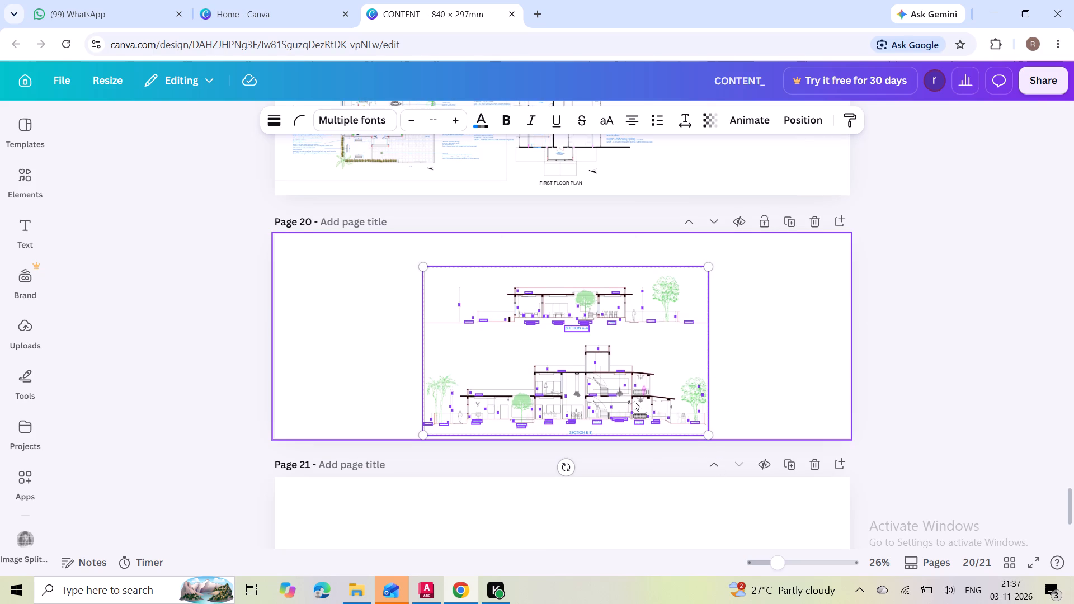
drag(634, 401, 374, 240)
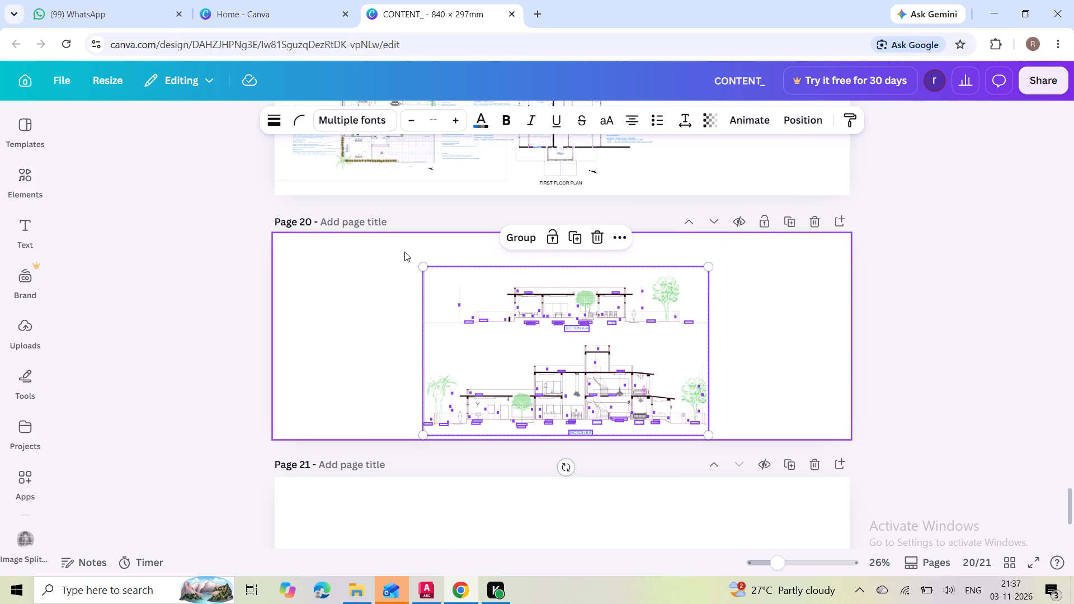
click(515, 235)
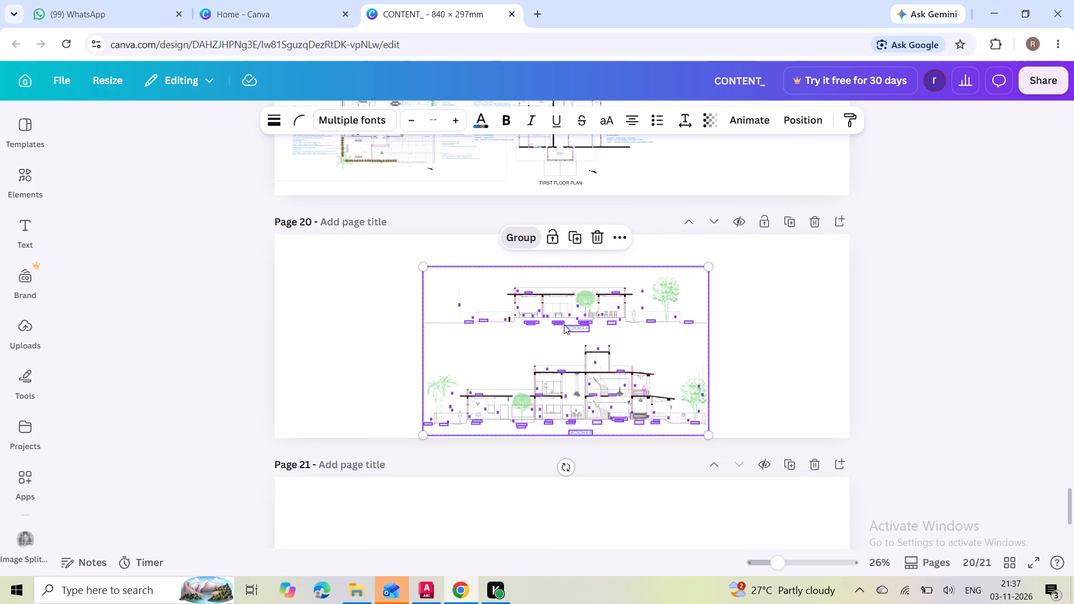
Shrink the grouped section drawing and move it from page 20 to page 19, beside the first floor plan.
scroll(729, 414, up, 2)
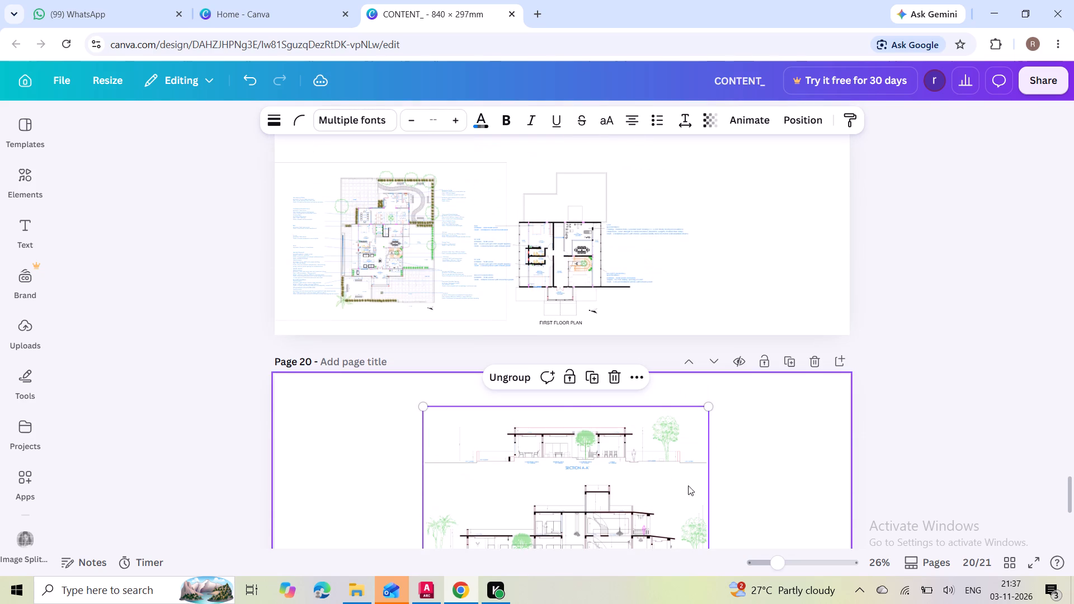
drag(712, 404, 680, 418)
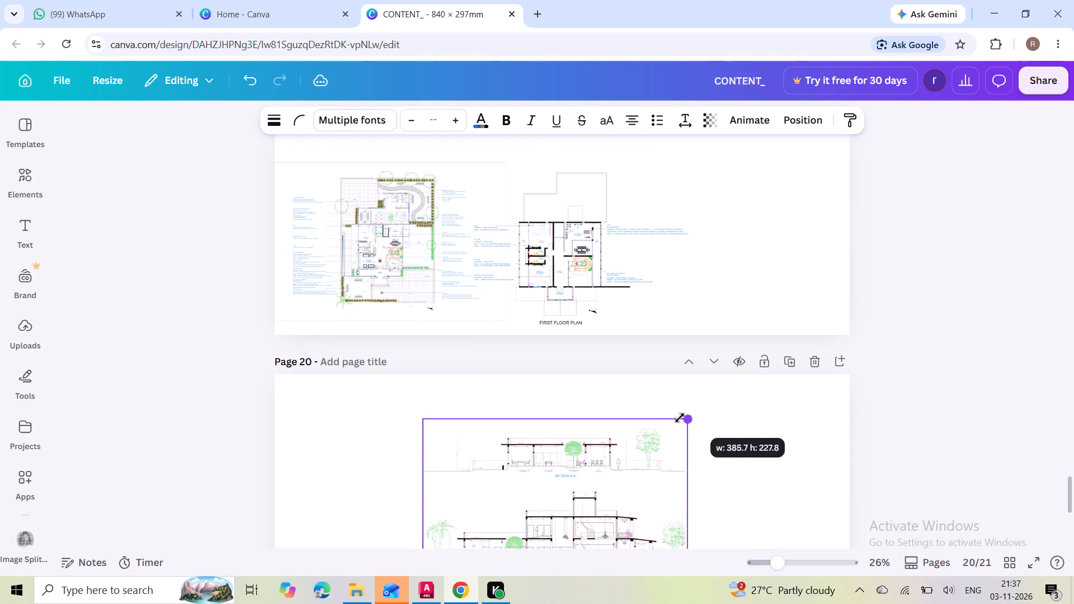
drag(680, 418, 655, 427)
drag(573, 507, 599, 456)
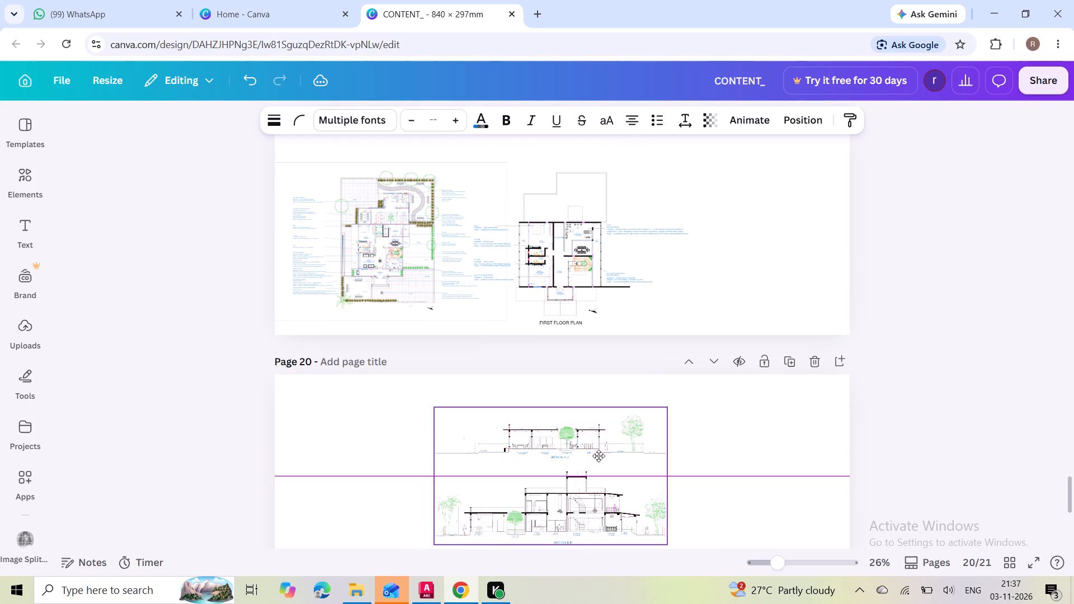
drag(599, 456, 771, 224)
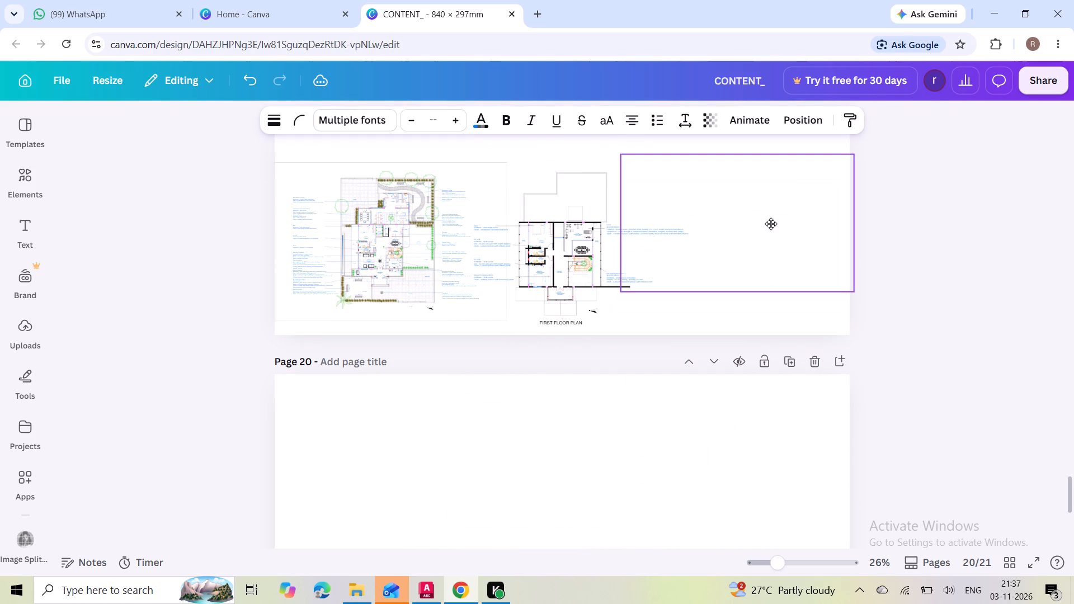
scroll(923, 295, up, 1)
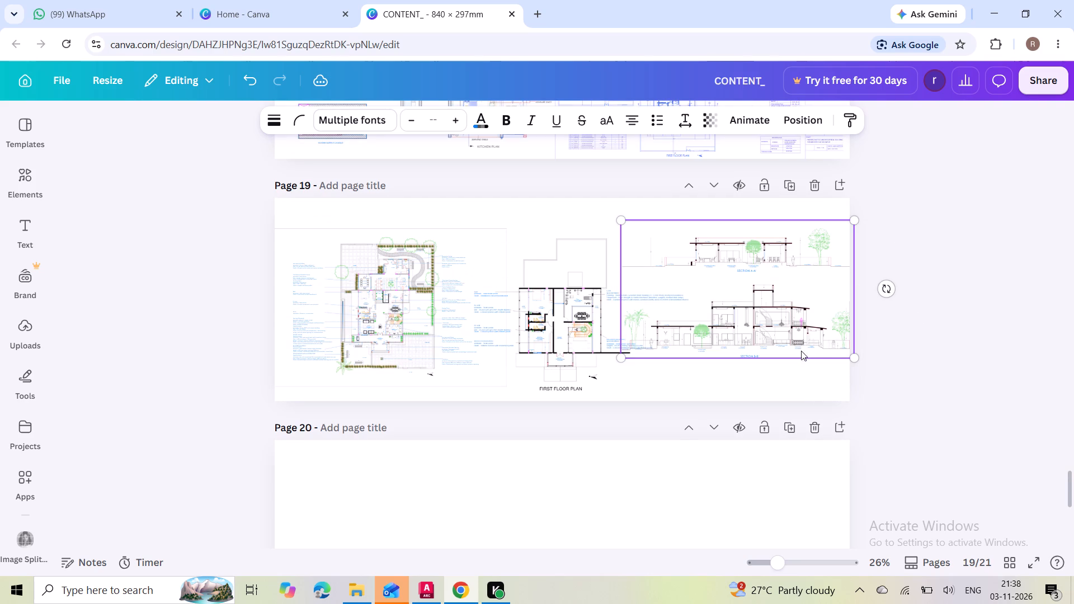
Scale the section group down to about 290 mm wide and position it within page 19, clear of the first floor plan.
drag(851, 355, 841, 353)
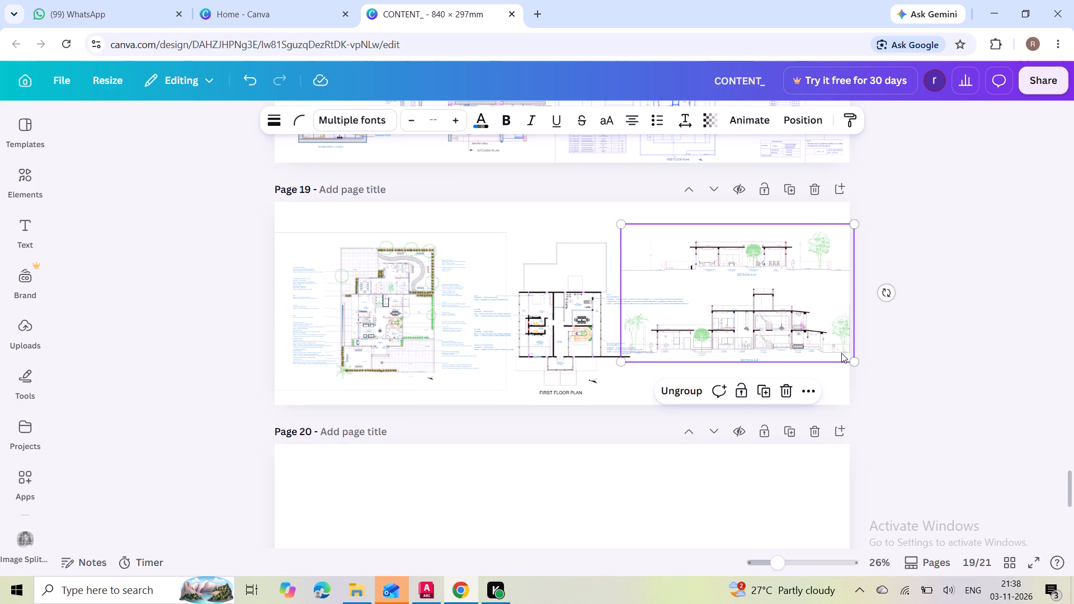
drag(841, 353, 836, 351)
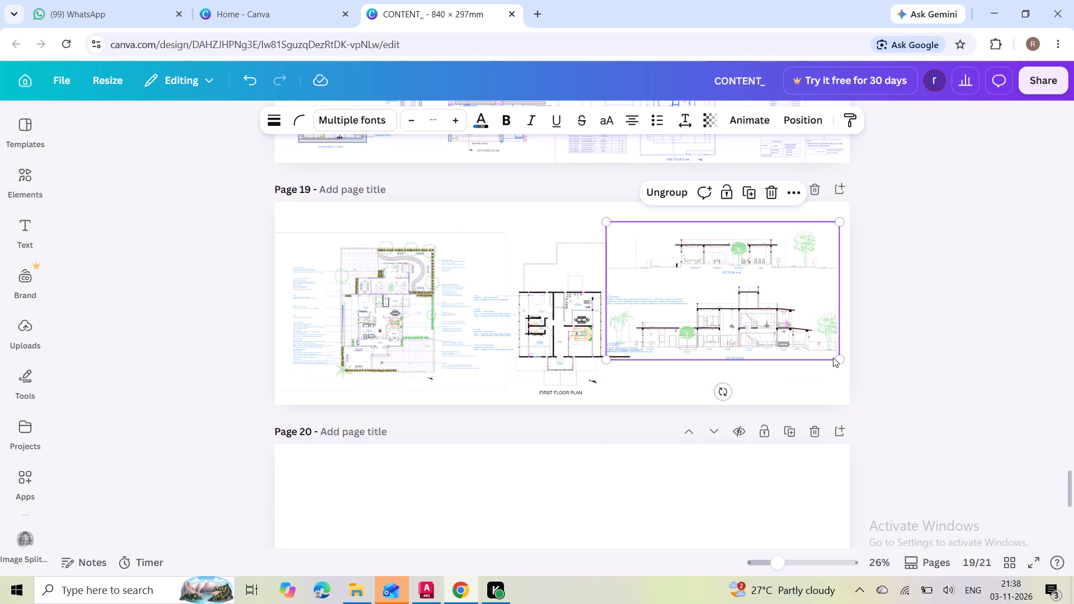
drag(837, 357, 813, 341)
drag(772, 323, 808, 351)
click(898, 336)
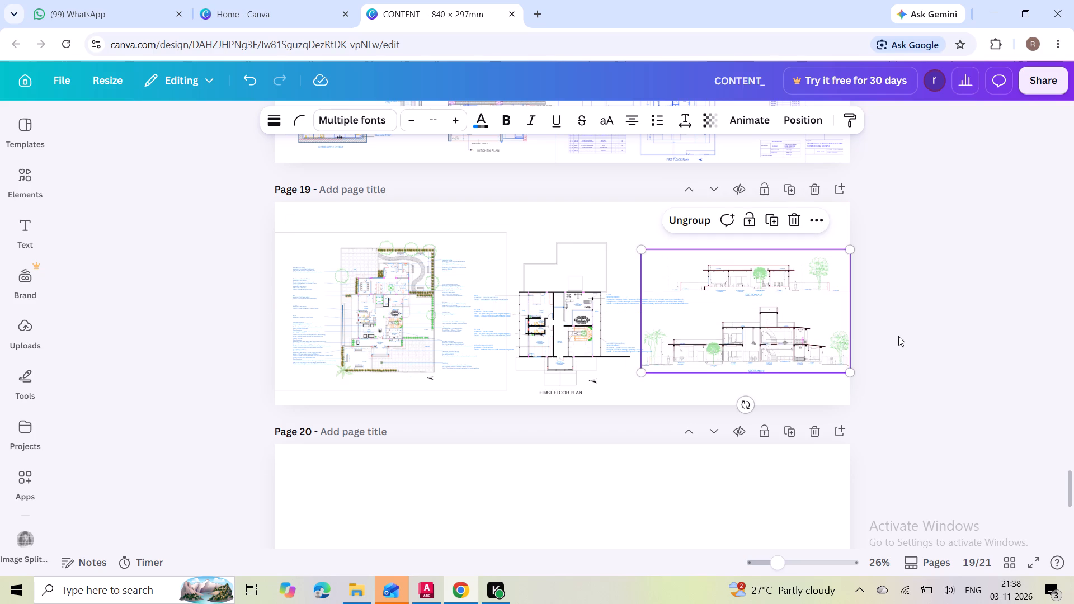
click(827, 357)
drag(851, 374, 841, 367)
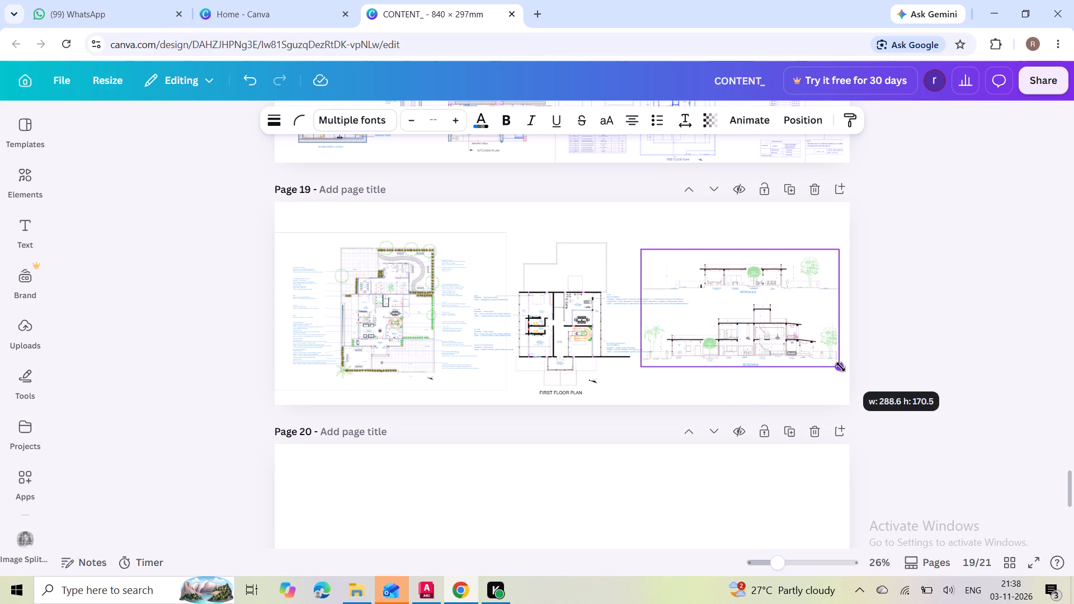
drag(841, 367, 844, 367)
drag(798, 343, 807, 341)
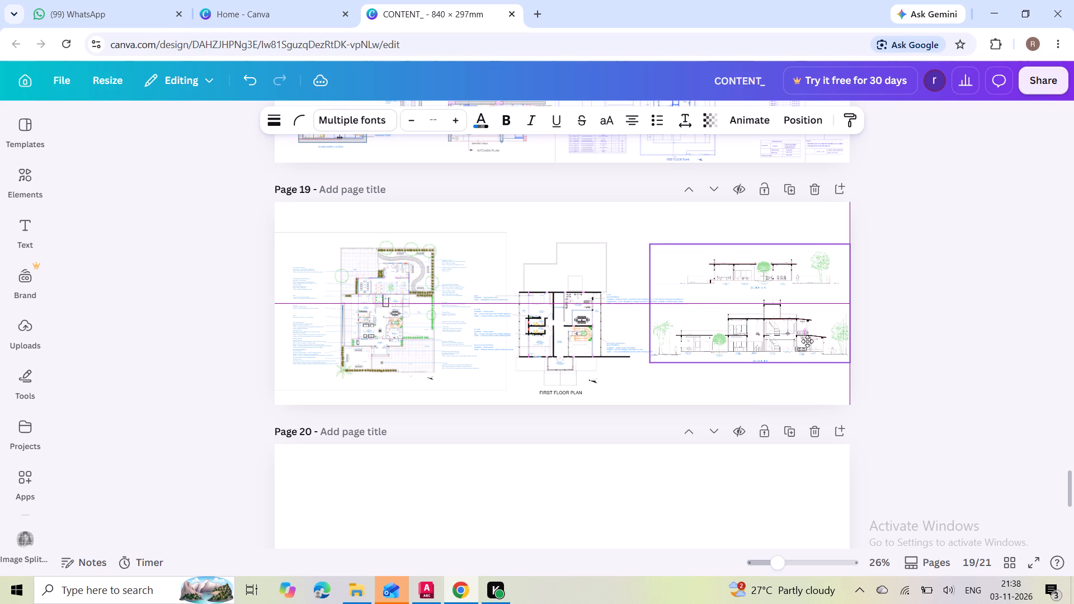
drag(807, 341, 800, 348)
click(897, 333)
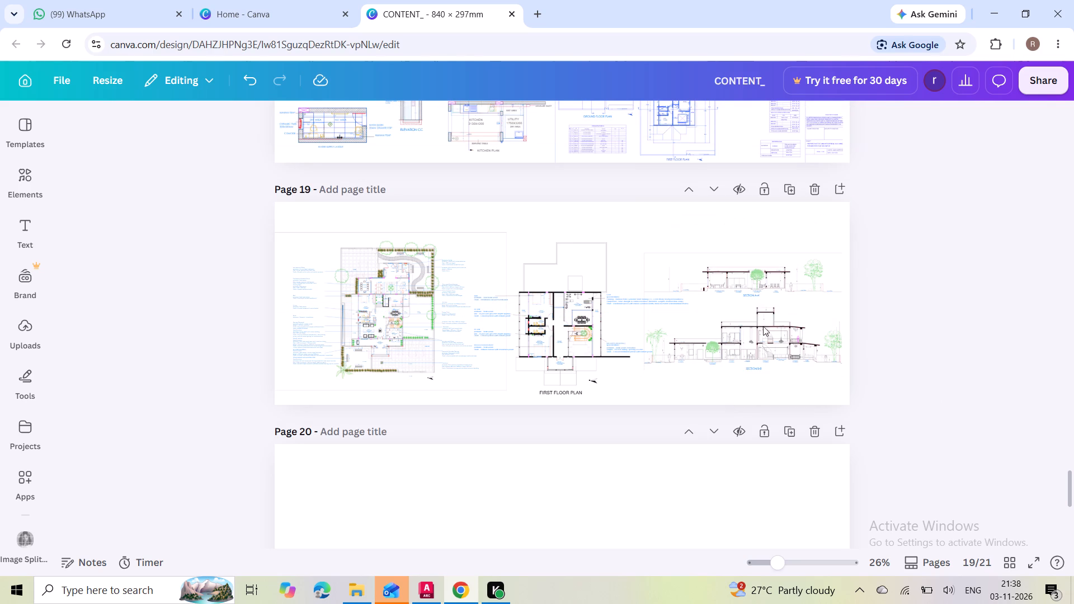
Scale down the first floor plan group on page 19 slightly to give the section drawing more room.
click(607, 328)
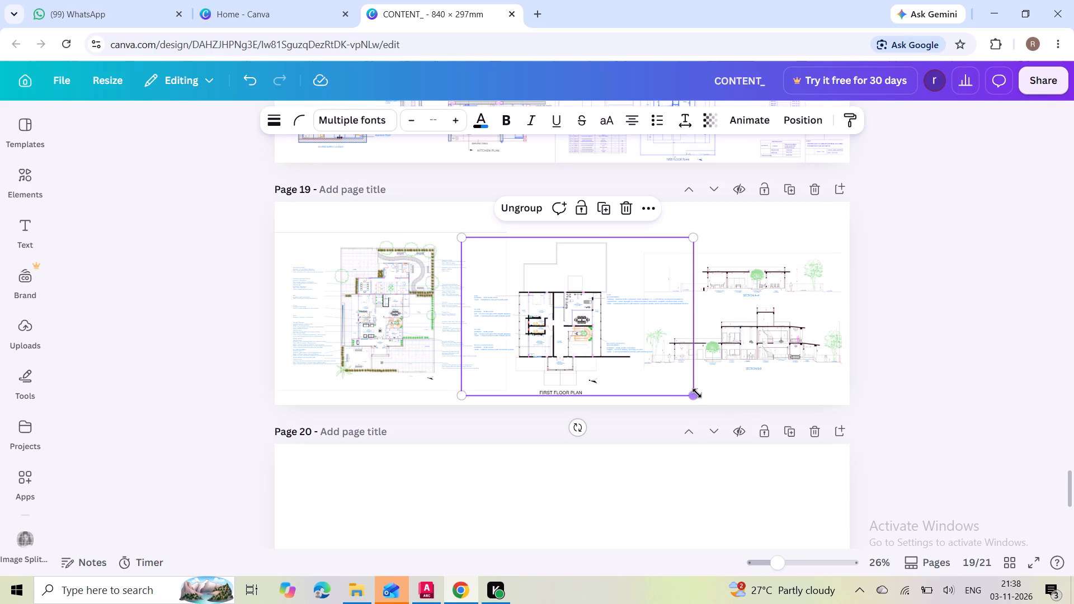
drag(697, 393, 680, 385)
click(920, 325)
Crop the section drawing image on page 19 freeform, trimming its empty top and side margins.
double_click(768, 299)
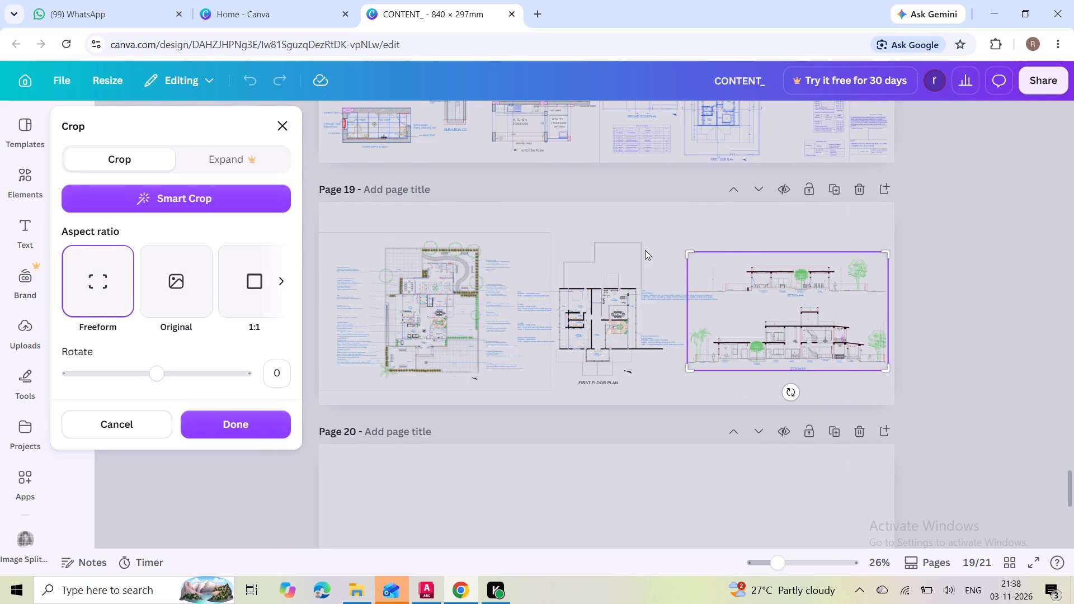
drag(687, 252, 688, 258)
click(689, 258)
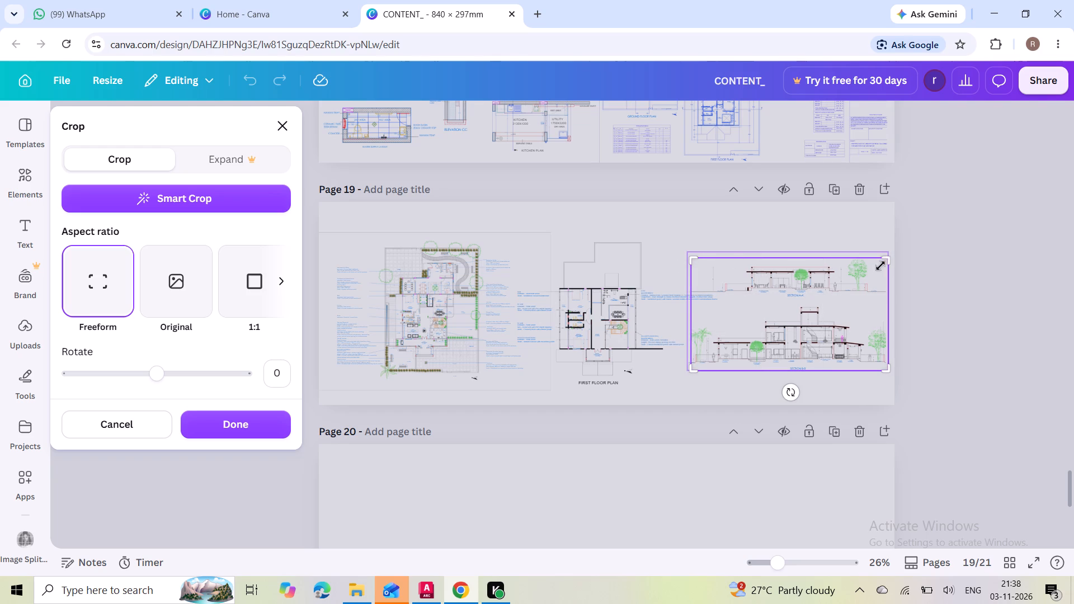
click(885, 263)
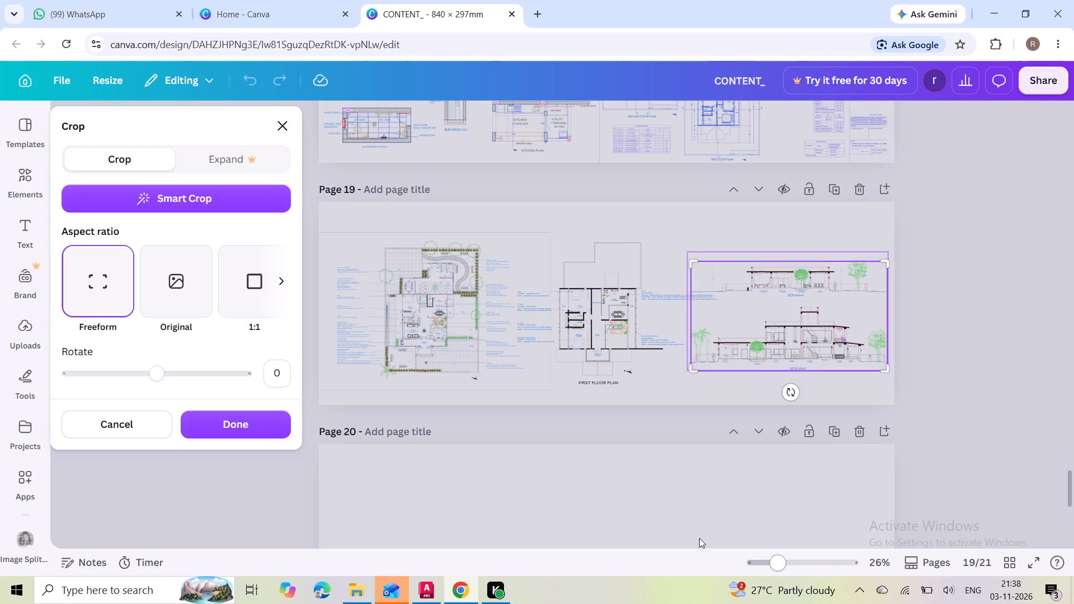
click(261, 420)
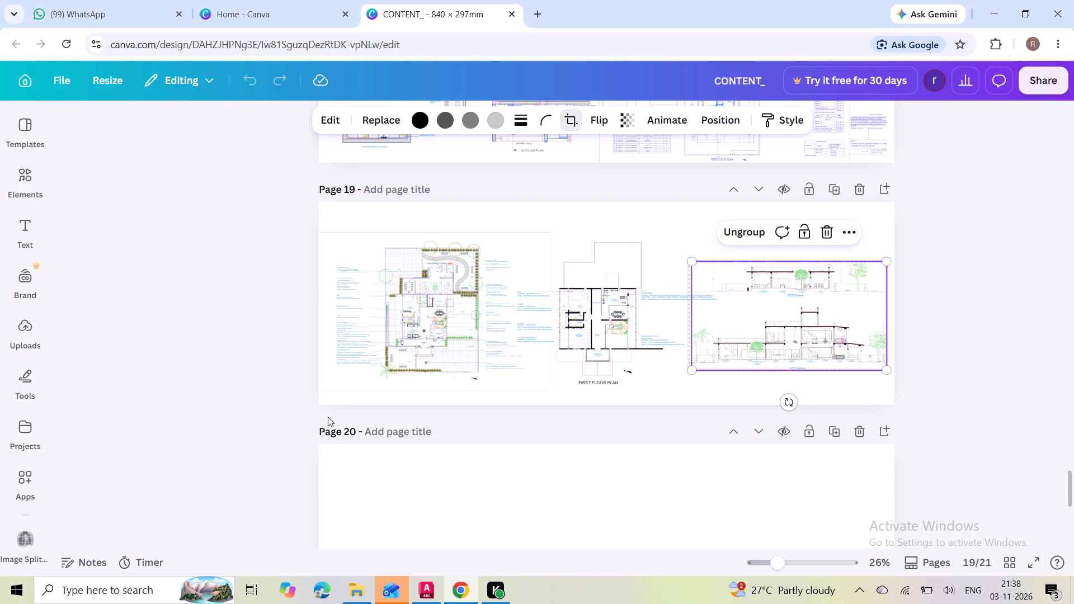
Move the cropped section image slightly higher within its group on page 19.
drag(794, 322, 793, 310)
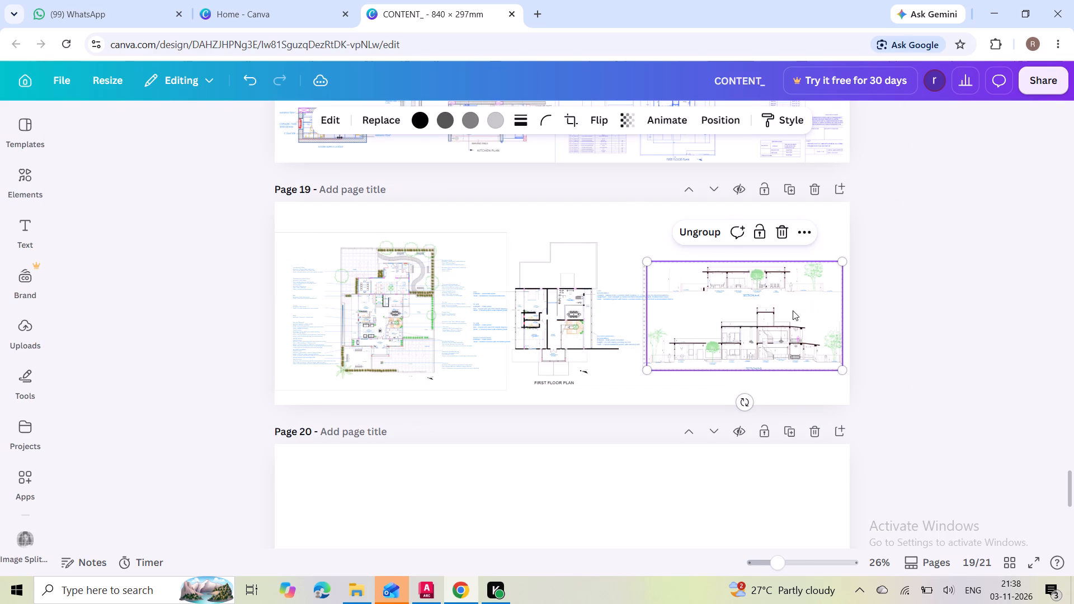
drag(793, 310, 793, 300)
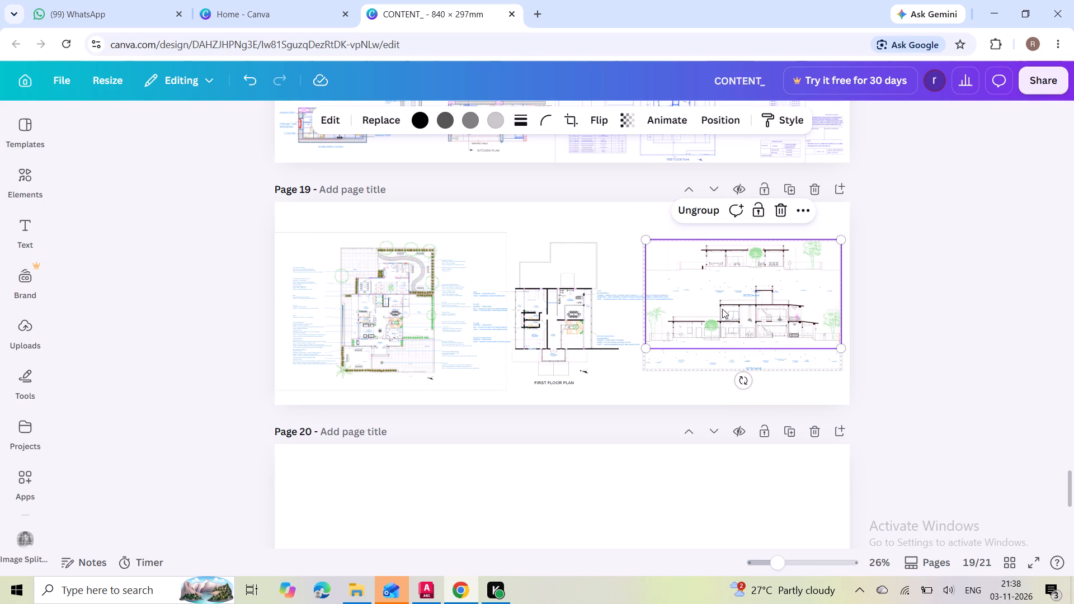
Undo the last move of the cropped section image on page 19.
key(ctrl+z)
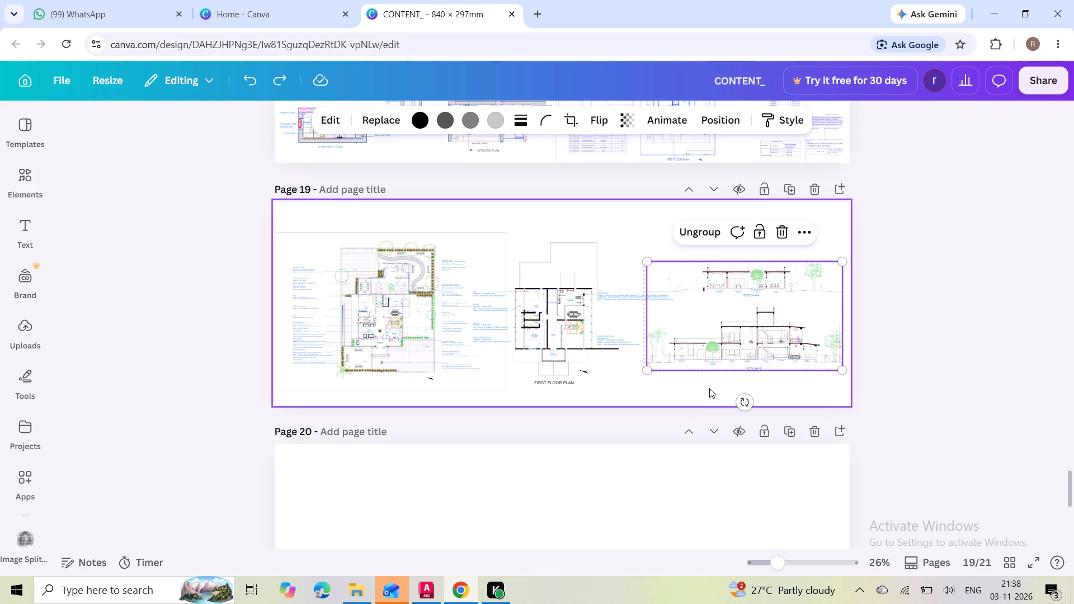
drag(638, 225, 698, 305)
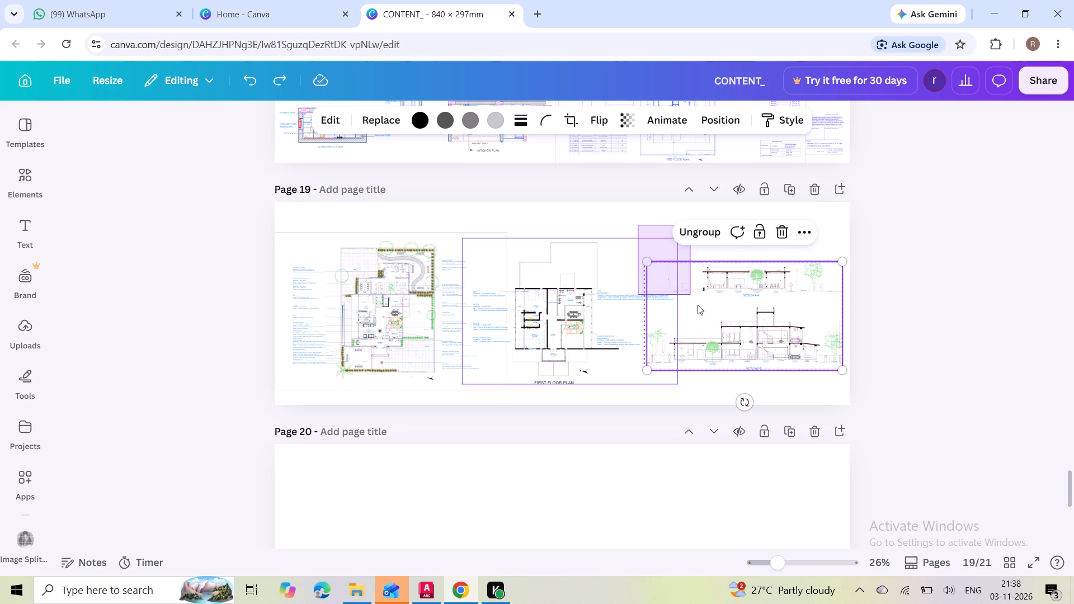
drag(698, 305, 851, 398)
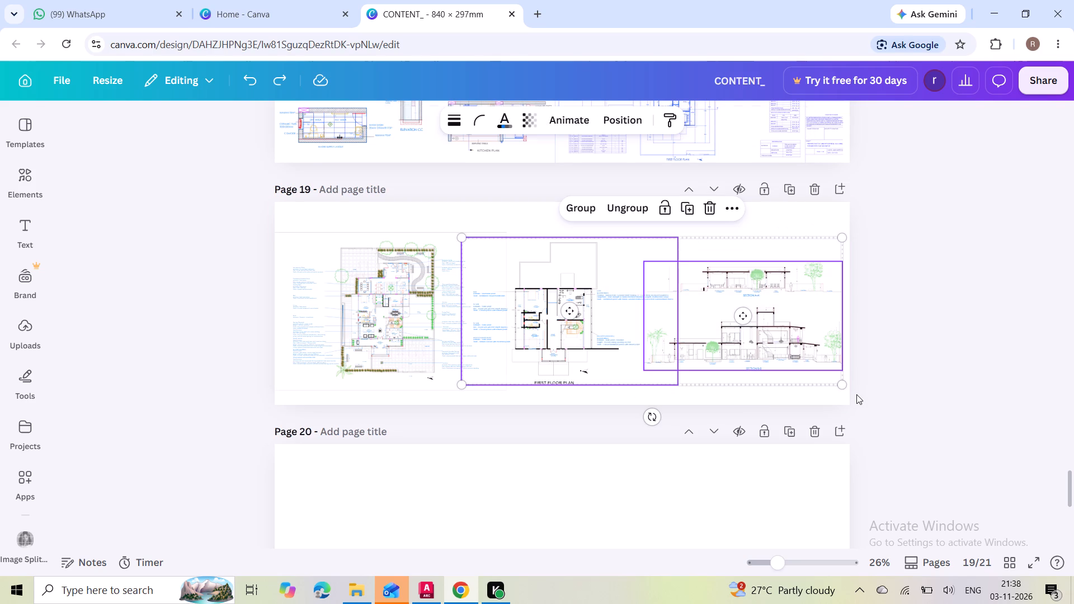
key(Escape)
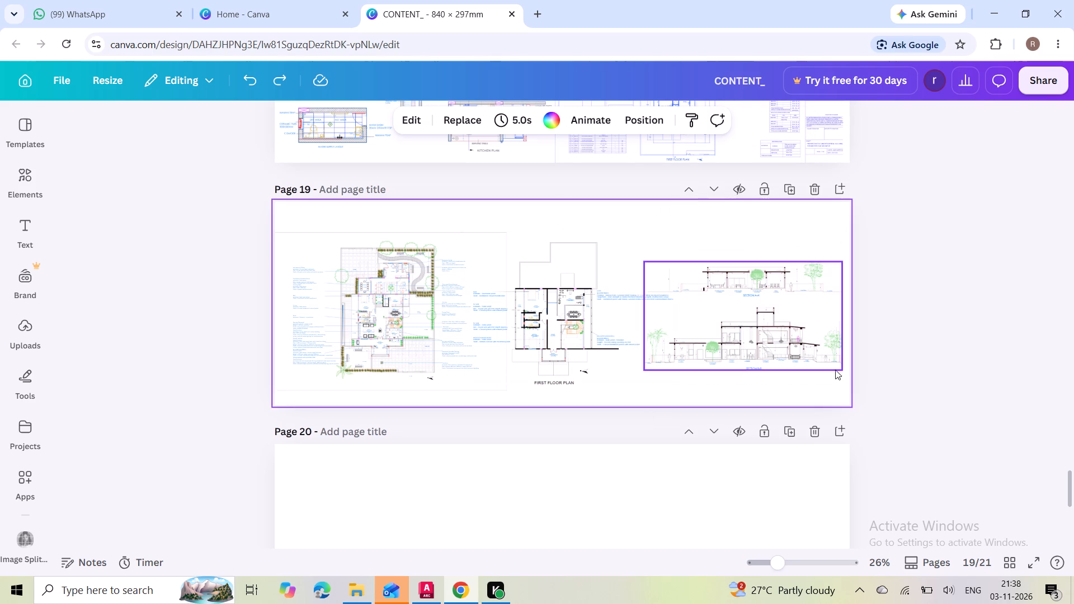
Enlarge the section group on page 19 to about 312 mm wide and place it against the page's right edge, vertically centred with the first floor plan.
click(825, 365)
drag(842, 372, 851, 381)
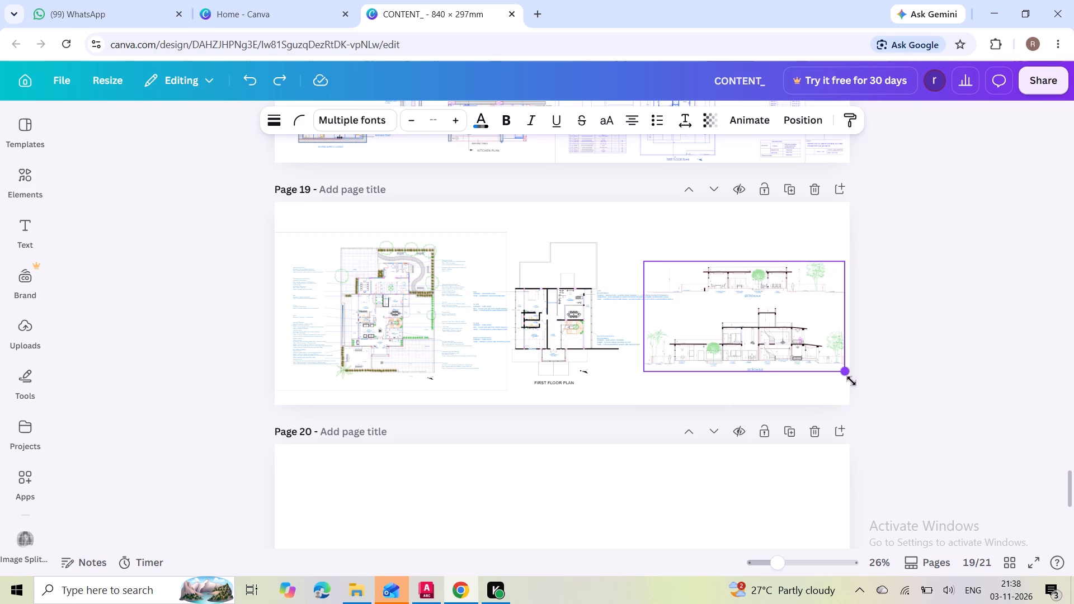
drag(851, 381, 871, 395)
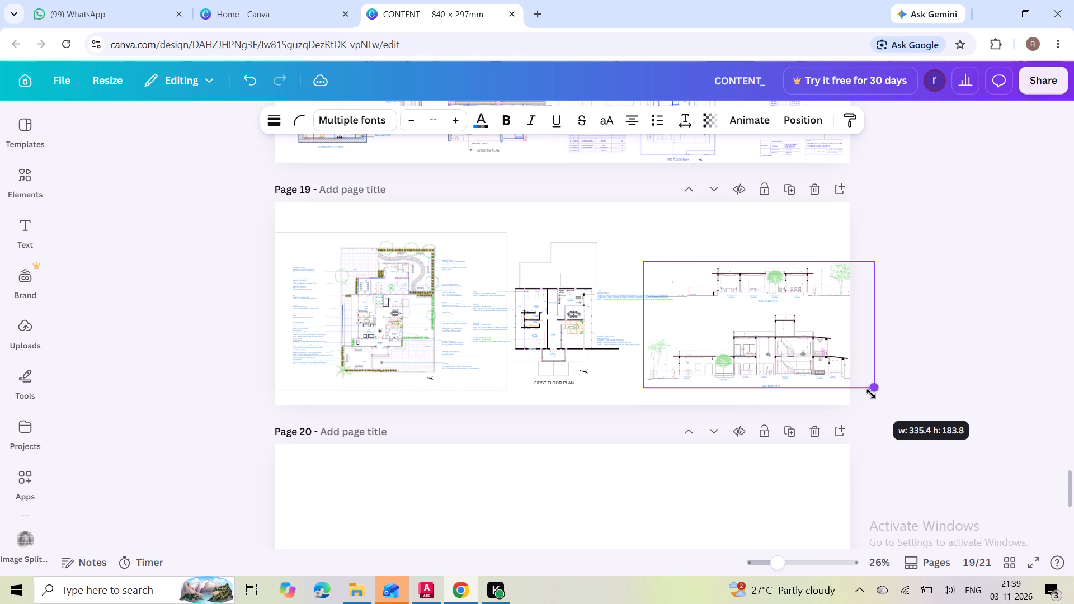
drag(859, 331, 835, 319)
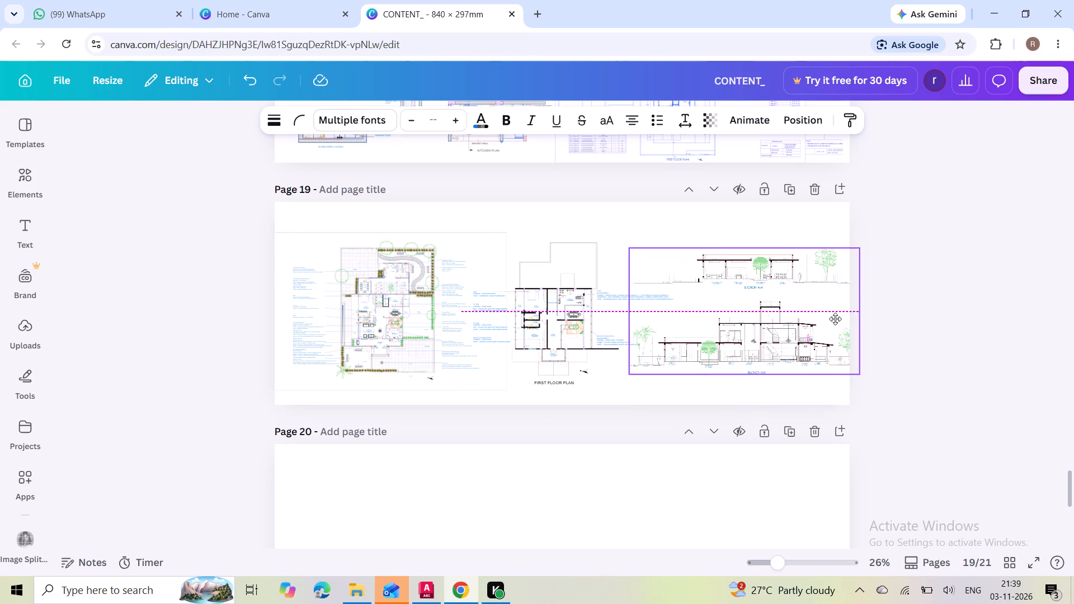
drag(835, 319, 840, 325)
drag(853, 385, 840, 374)
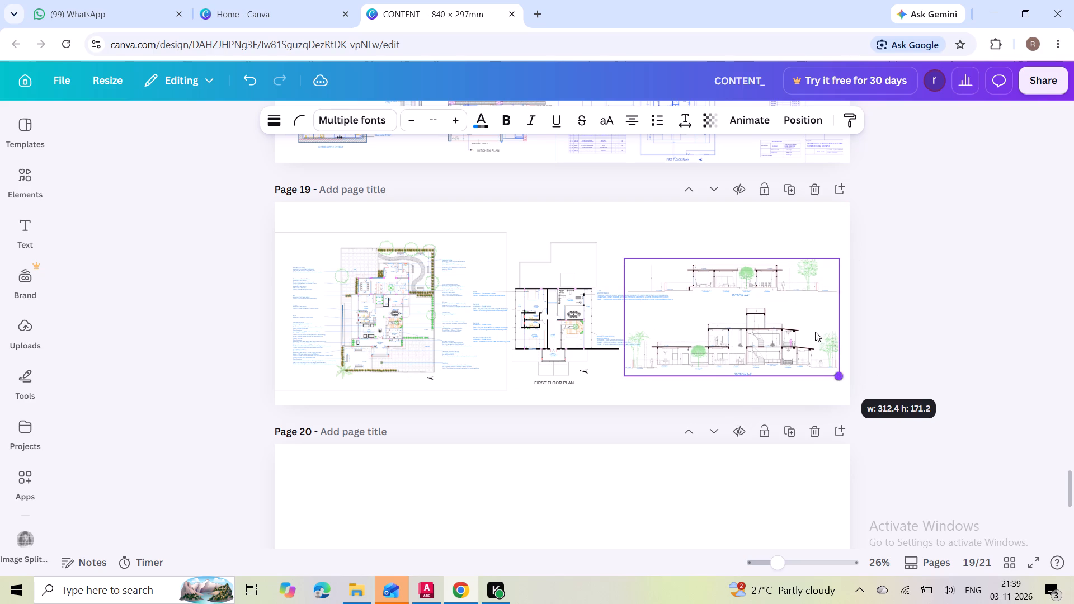
drag(814, 321, 817, 317)
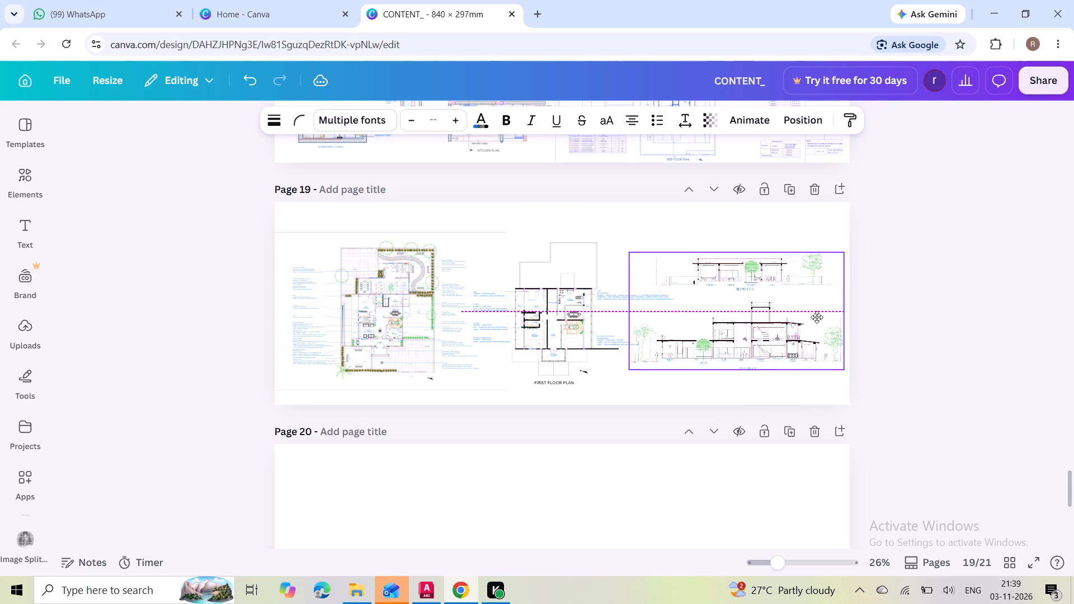
drag(817, 317, 824, 317)
click(898, 308)
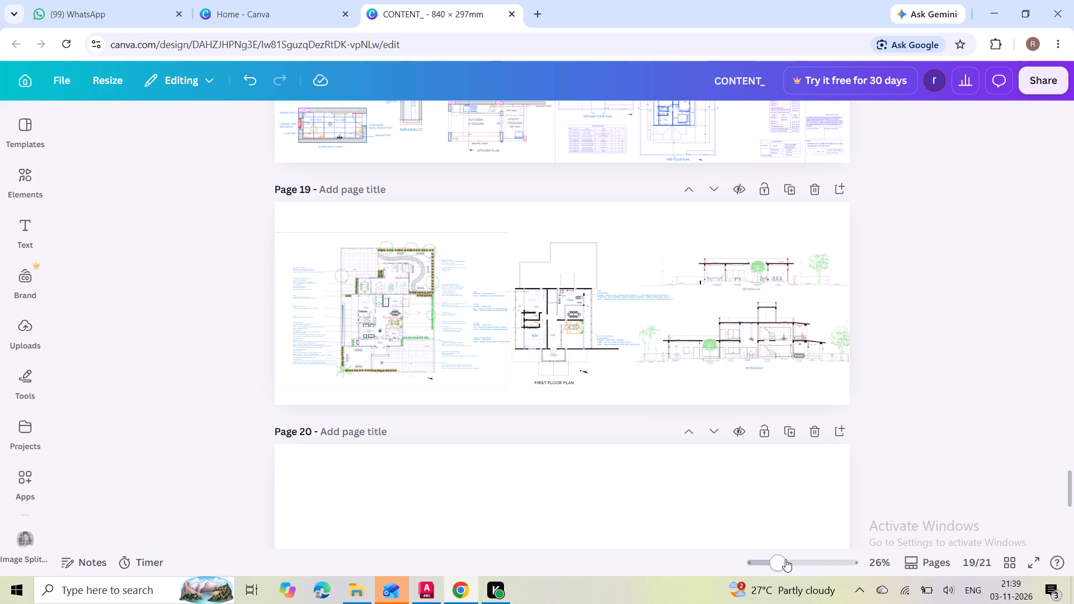
Examine page 19 up close, checking the spacing between the first floor plan's annotations and the section drawings.
drag(785, 559, 816, 554)
drag(816, 554, 809, 555)
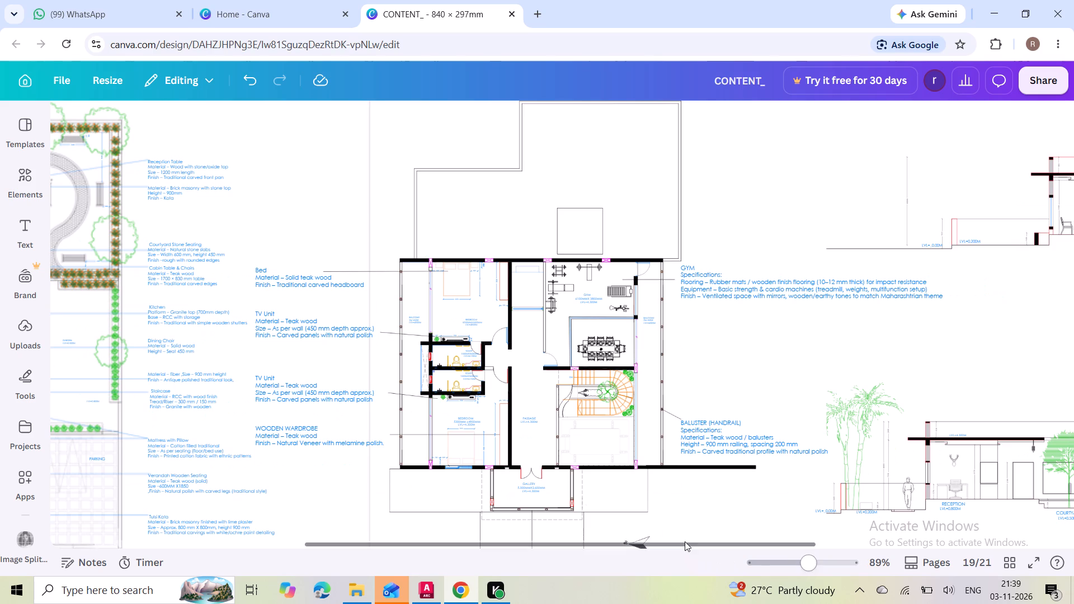
drag(685, 541, 813, 539)
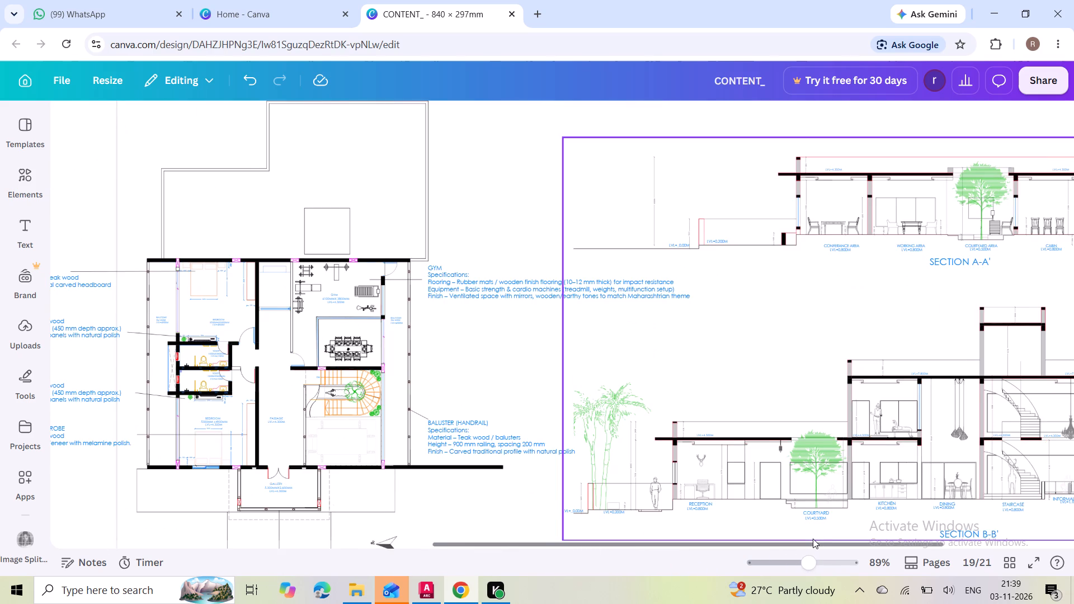
drag(813, 539, 817, 539)
drag(810, 559, 779, 562)
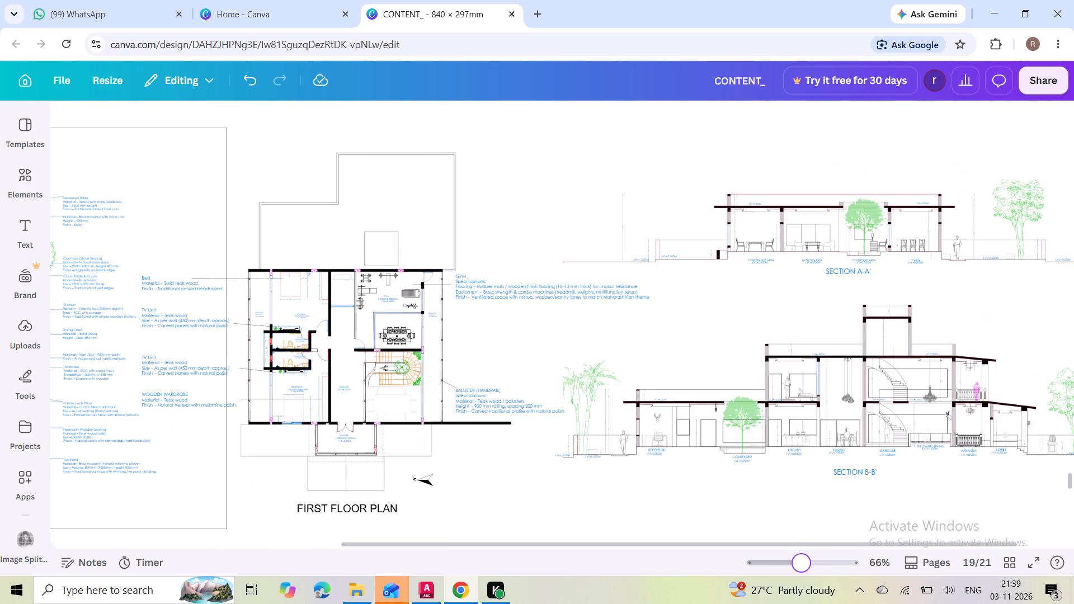
drag(779, 562, 784, 561)
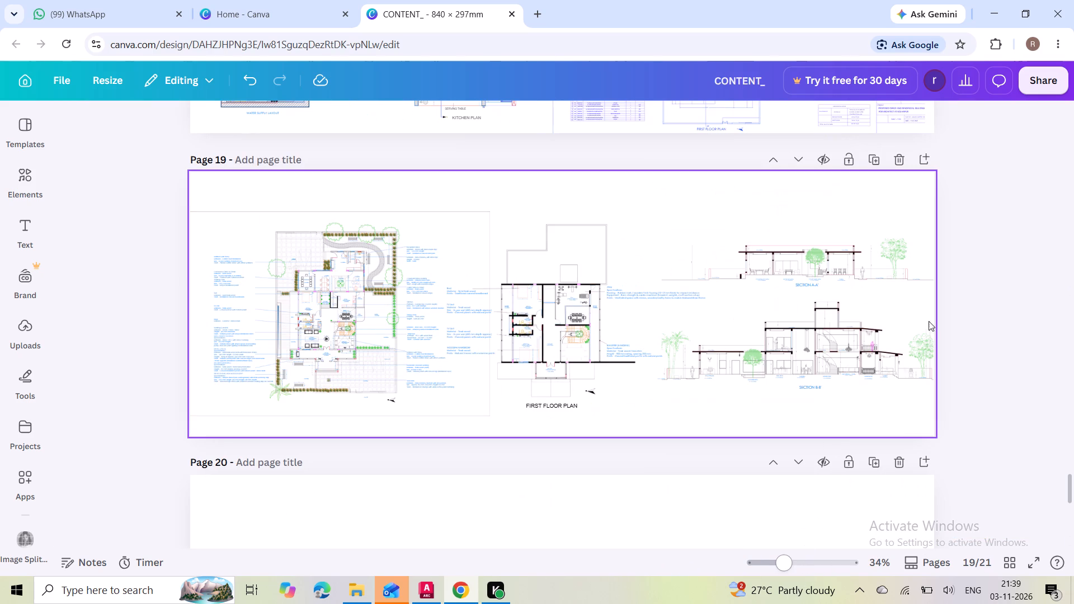
Select blank page 20 and open the file chooser for uploading a drawing.
scroll(965, 302, down, 3)
click(741, 490)
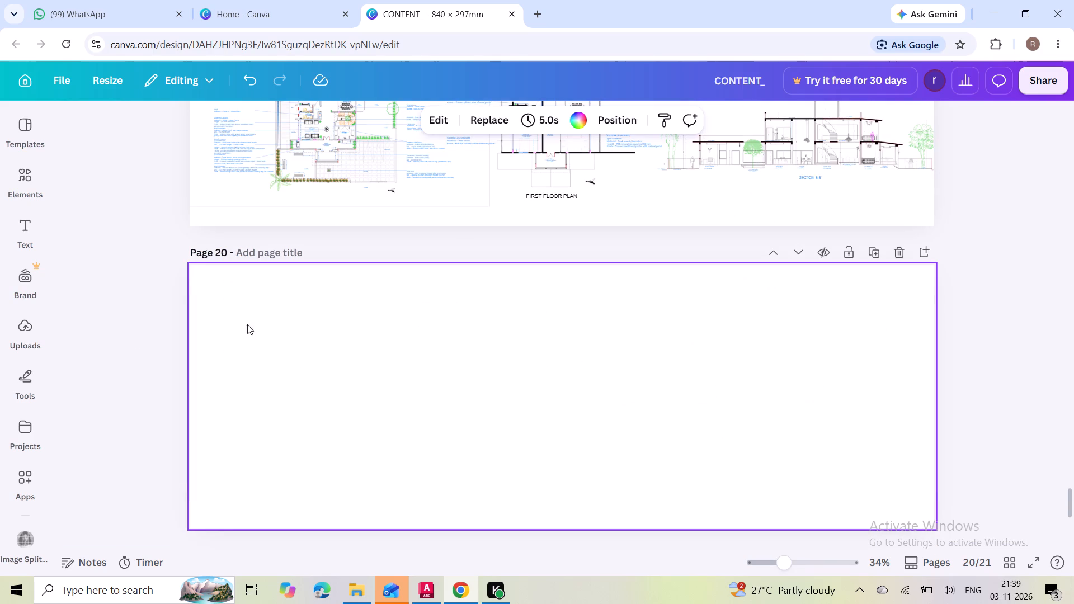
click(35, 338)
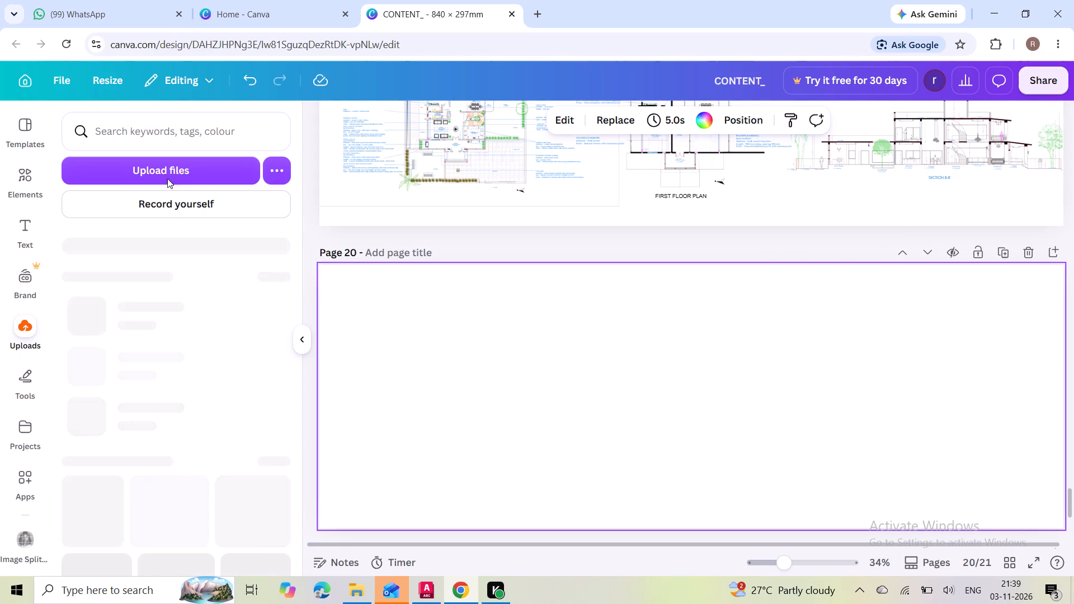
click(175, 167)
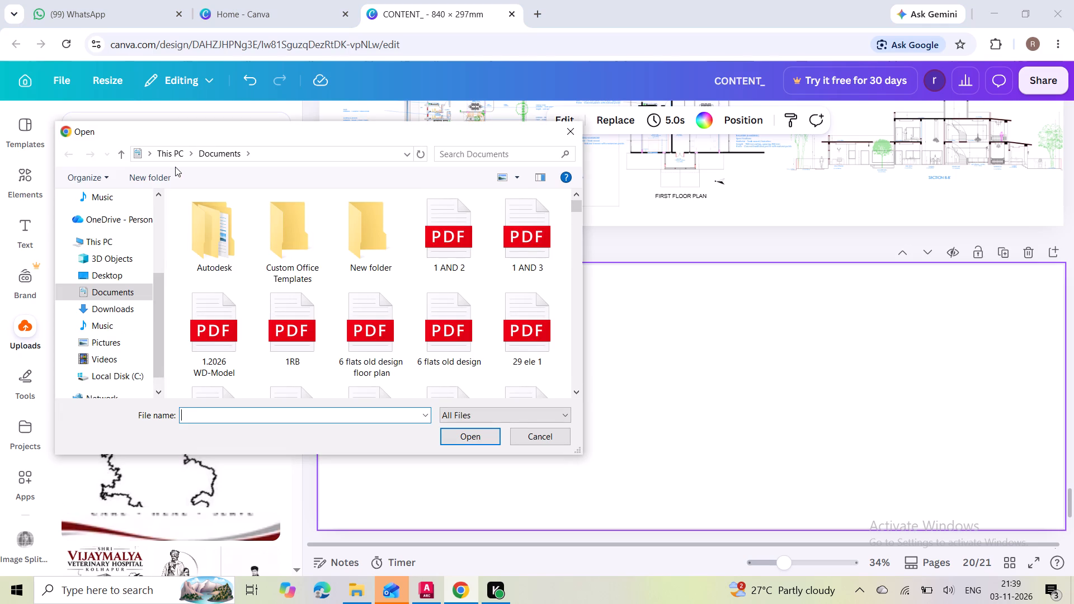
Switch the computer's Wi-Fi connection to the realme 13 5G network.
click(913, 596)
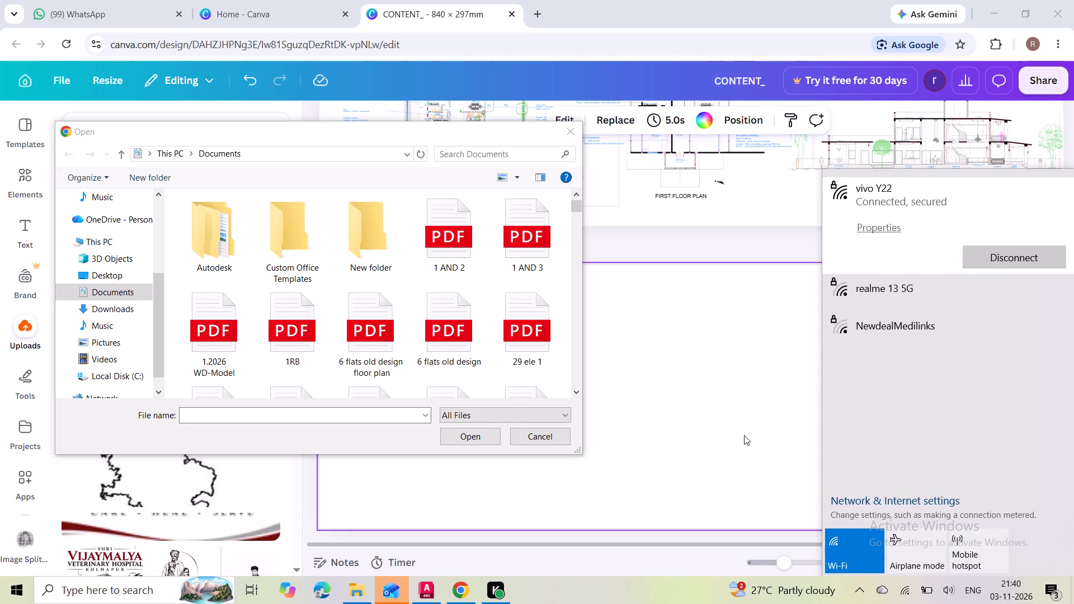
click(906, 286)
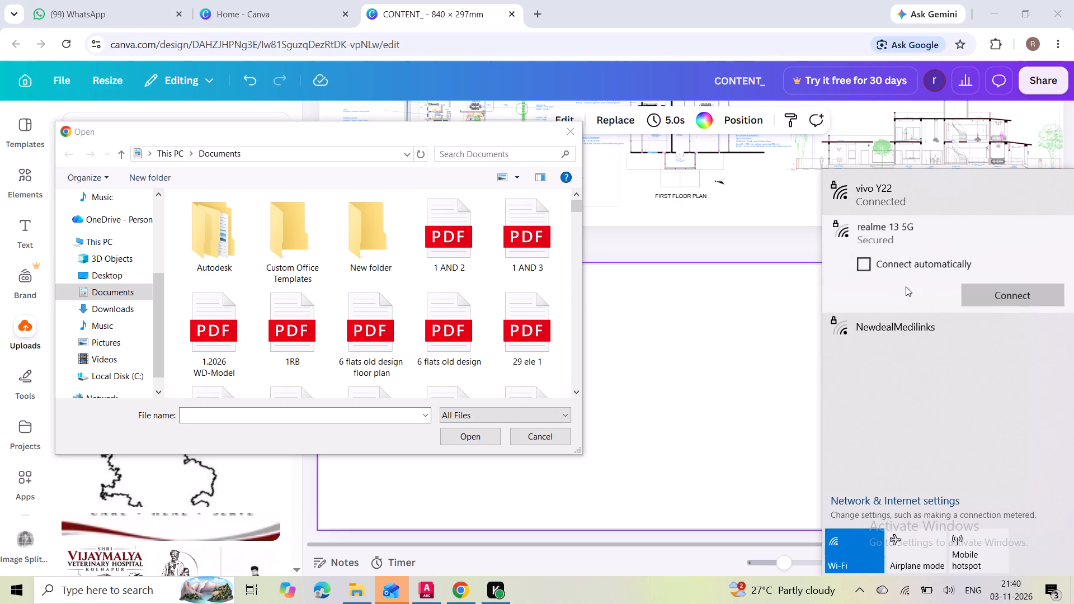
click(1013, 295)
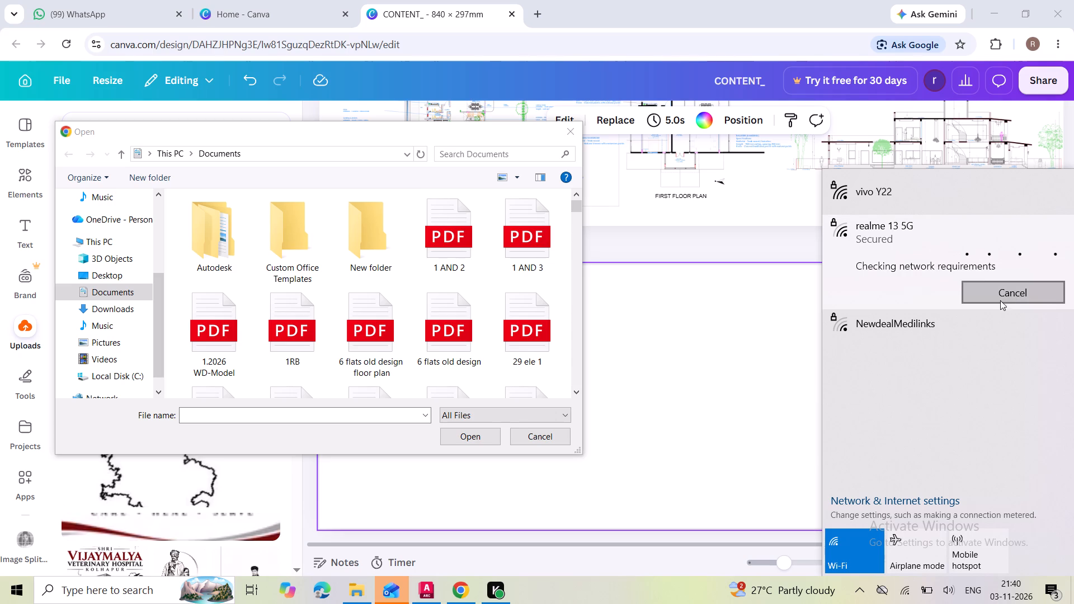
click(696, 363)
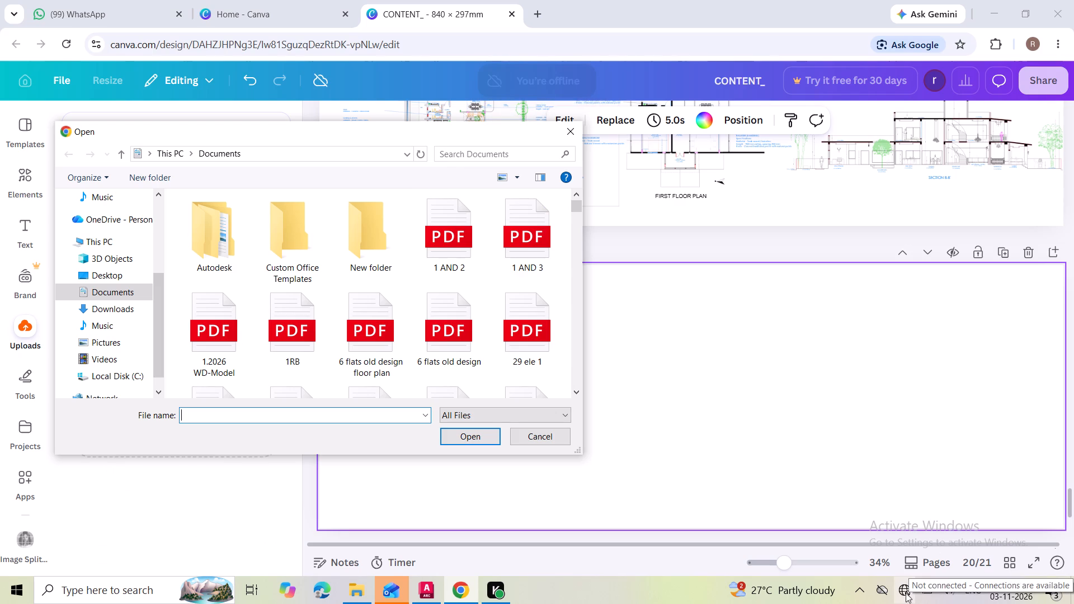
Dismiss the file chooser and place the already uploaded ID4.pdf design on page 20.
click(566, 135)
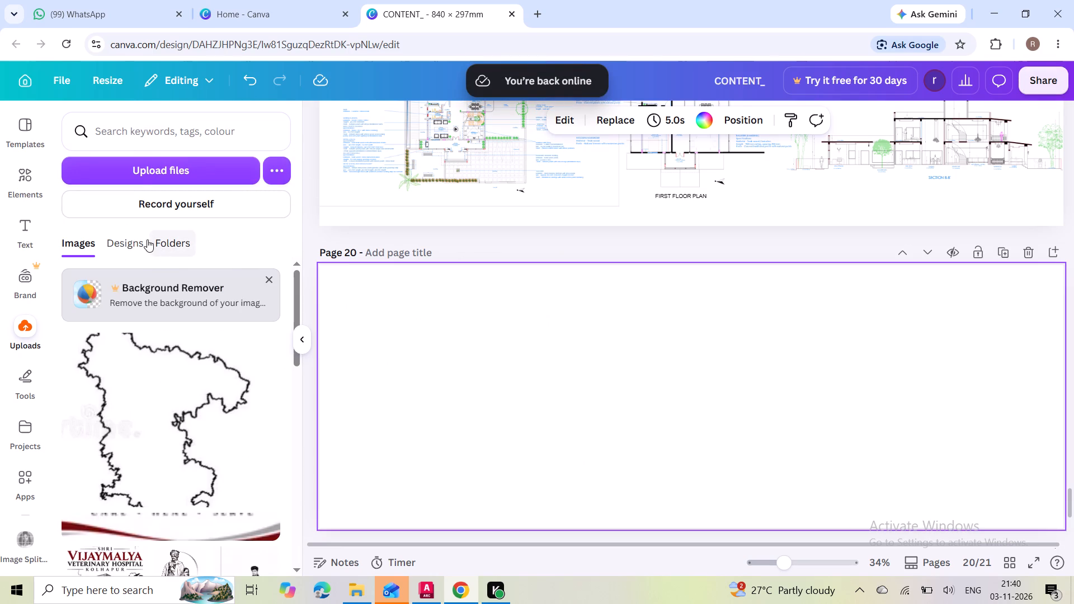
scroll(219, 385, down, 2)
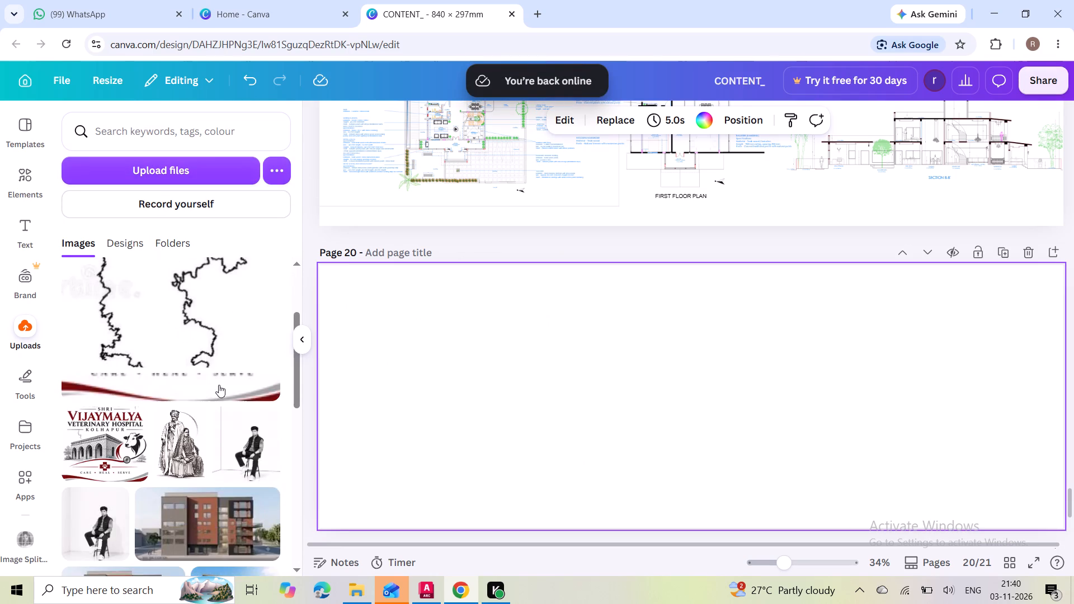
scroll(219, 385, down, 2)
scroll(219, 385, up, 1)
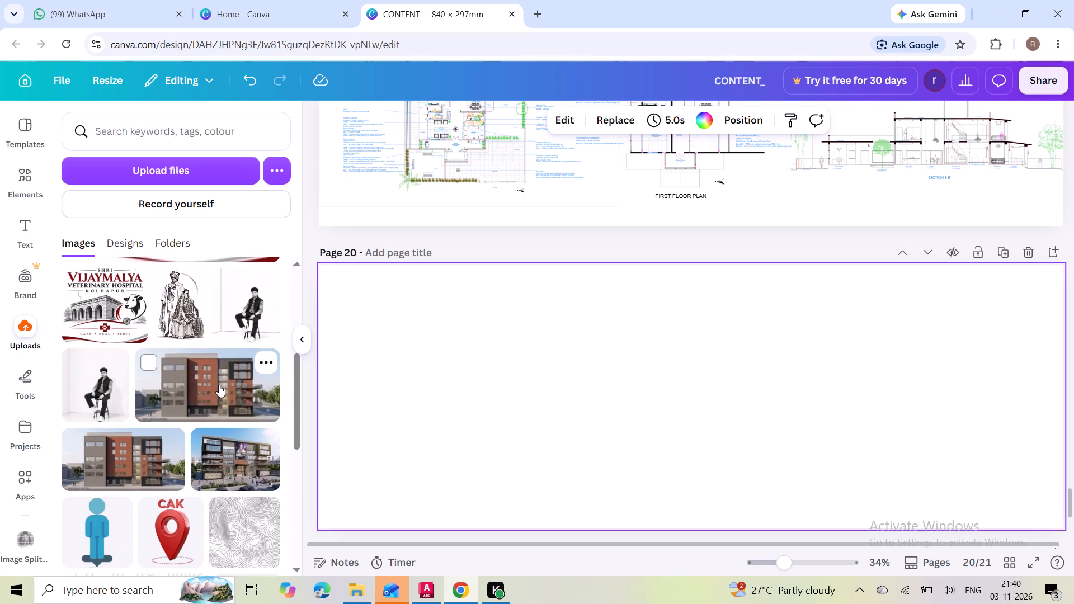
scroll(219, 385, up, 8)
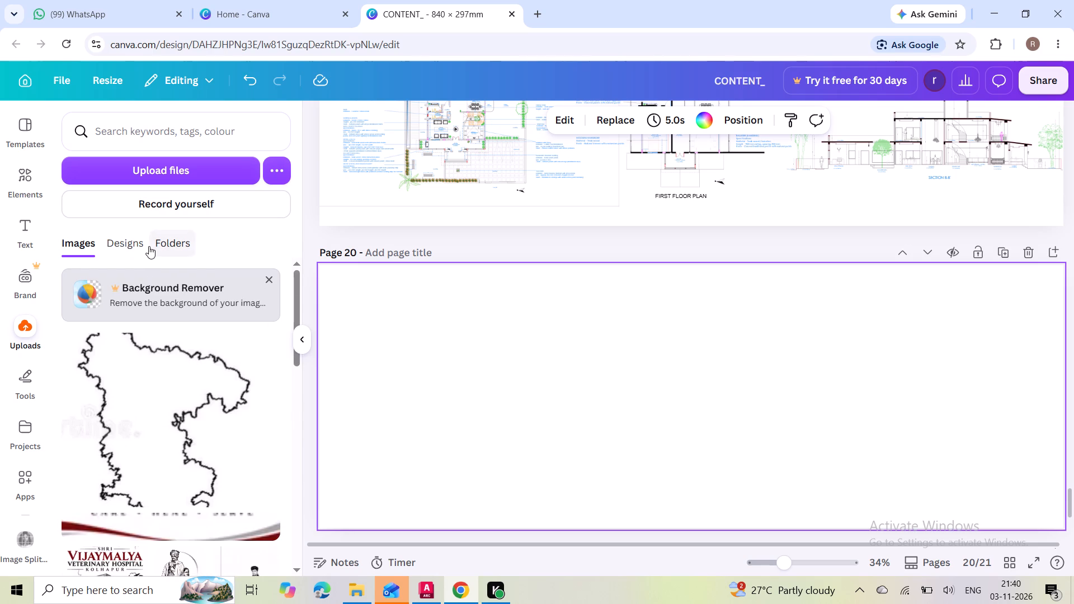
click(133, 246)
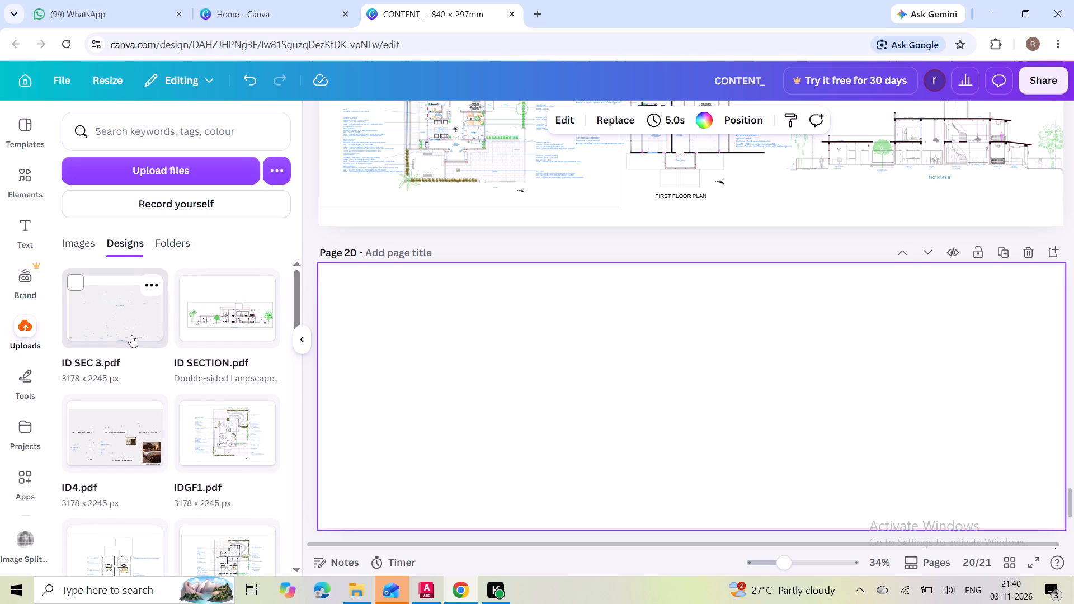
click(141, 441)
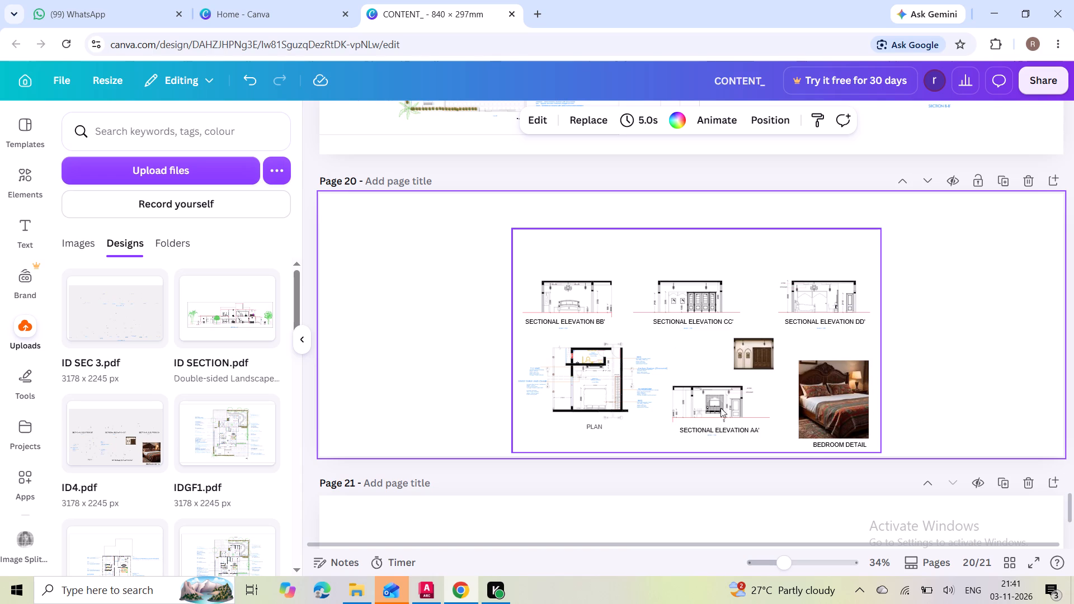
Group all elements of the inserted bedroom detail drawing on page 20.
drag(897, 454, 859, 424)
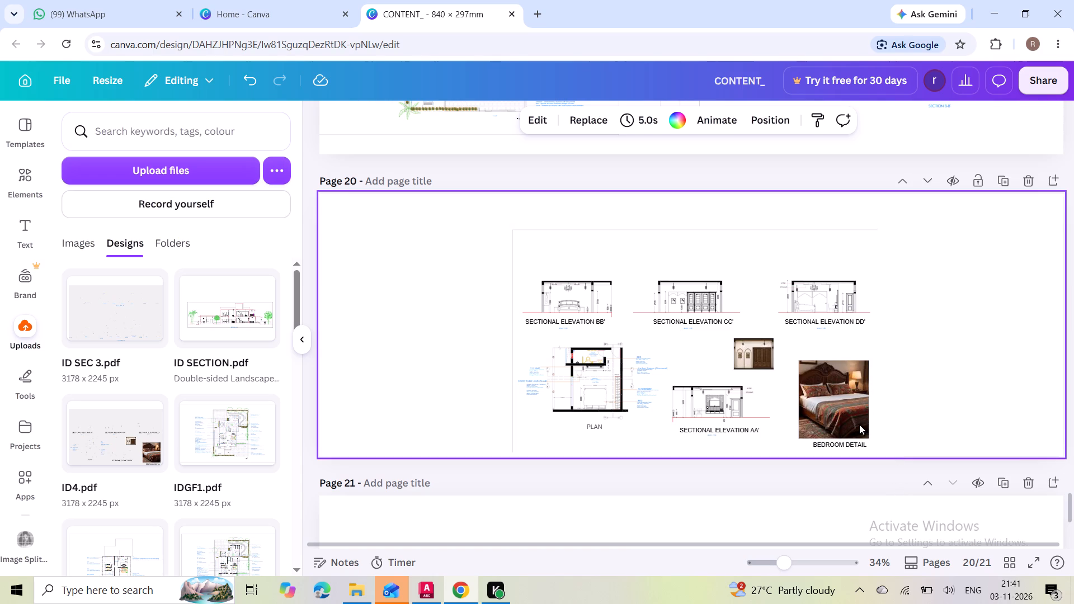
drag(859, 424, 468, 218)
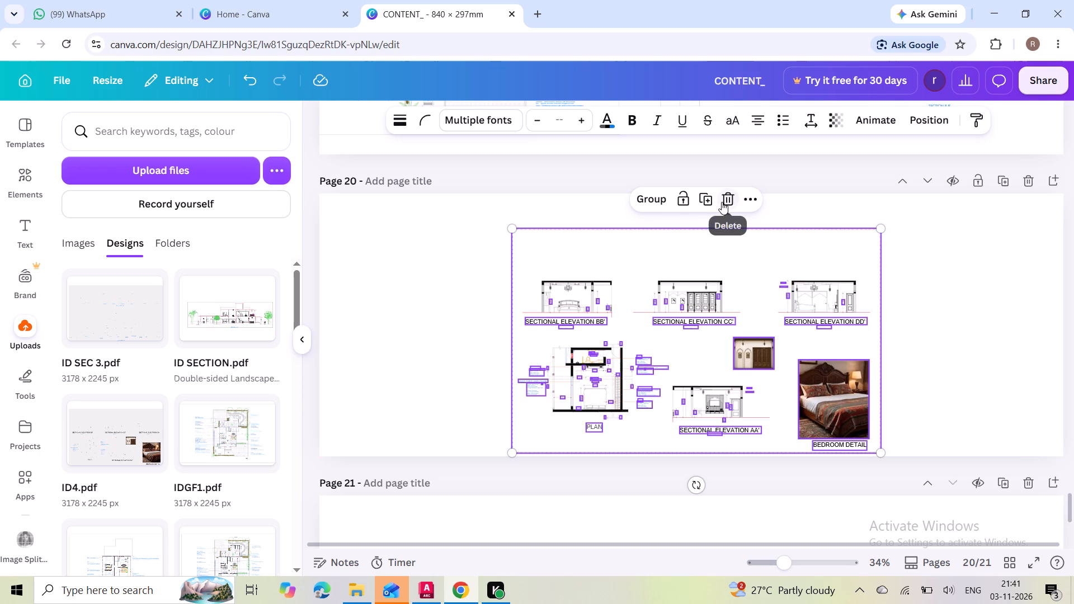
click(643, 198)
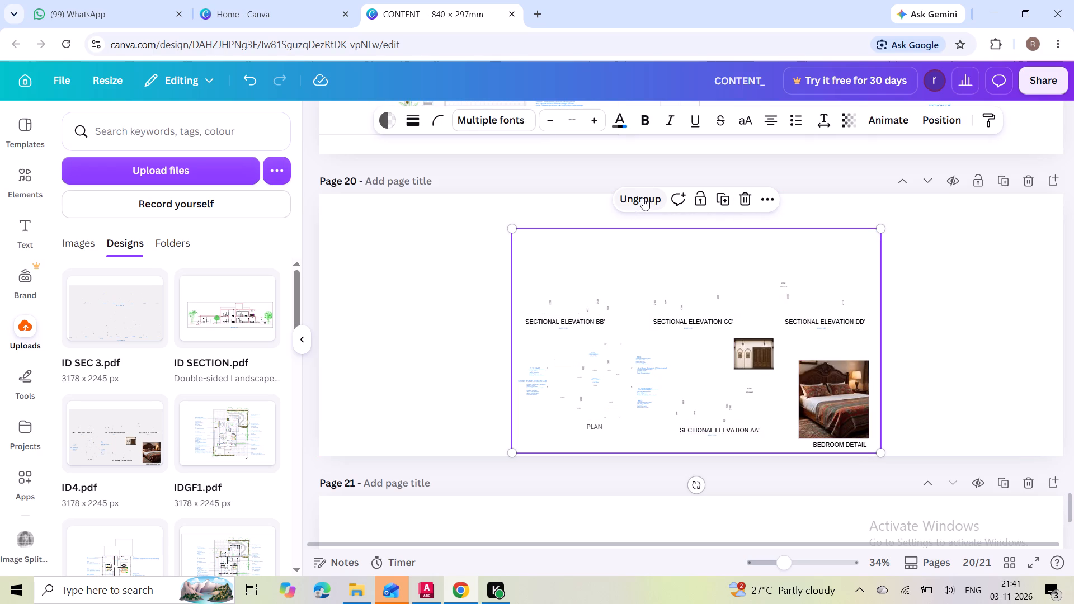
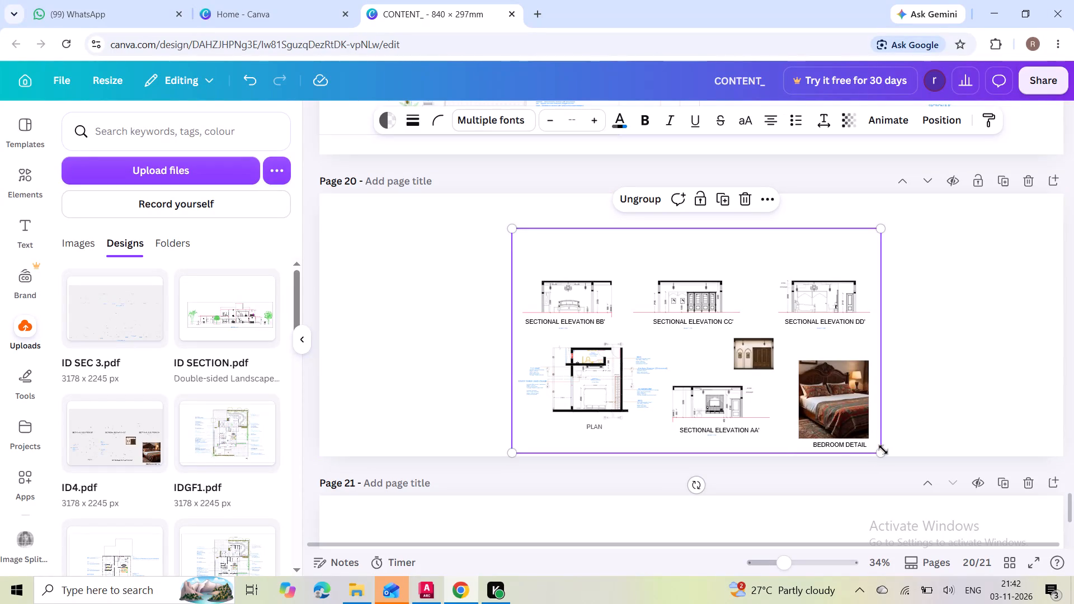
Shrink the bedroom detail group on page 20 to about 334 mm wide and move it near the page's left edge.
drag(882, 450, 814, 399)
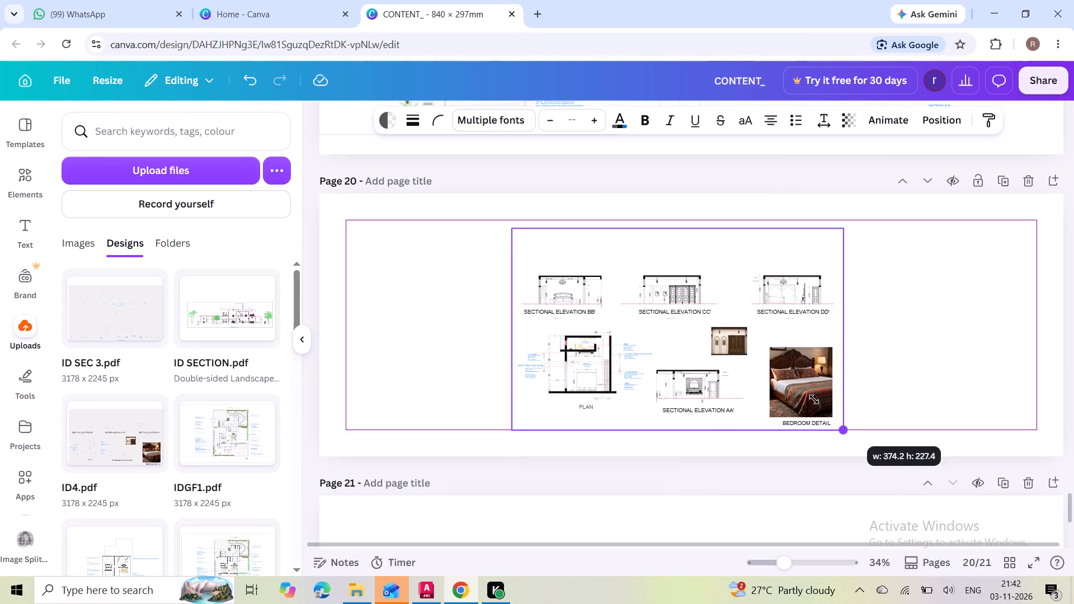
drag(814, 399, 812, 399)
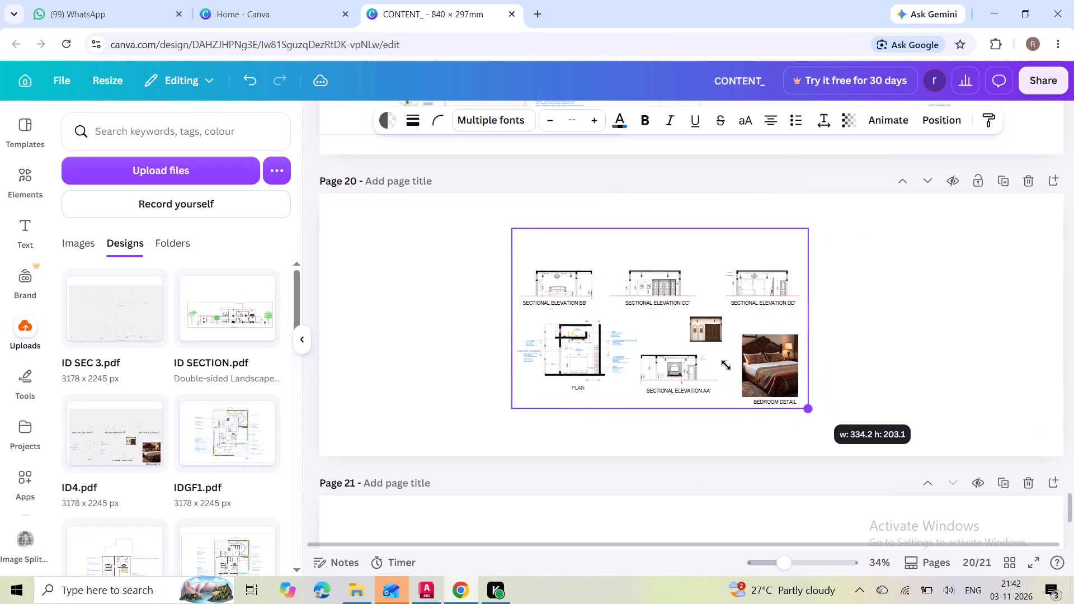
drag(723, 365, 615, 359)
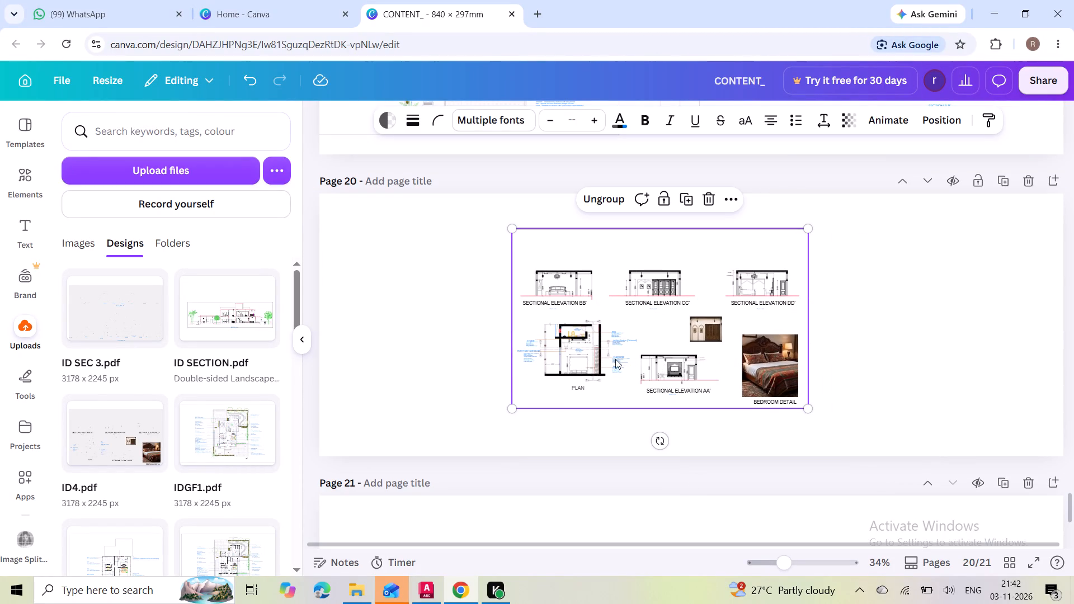
drag(615, 359, 514, 349)
drag(514, 349, 473, 347)
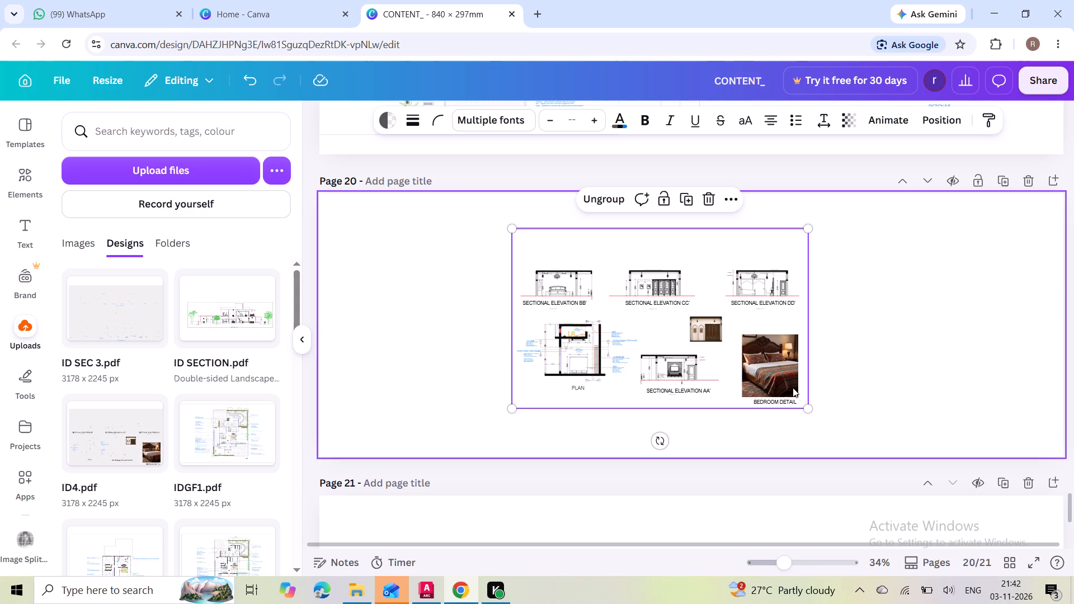
drag(740, 324, 715, 330)
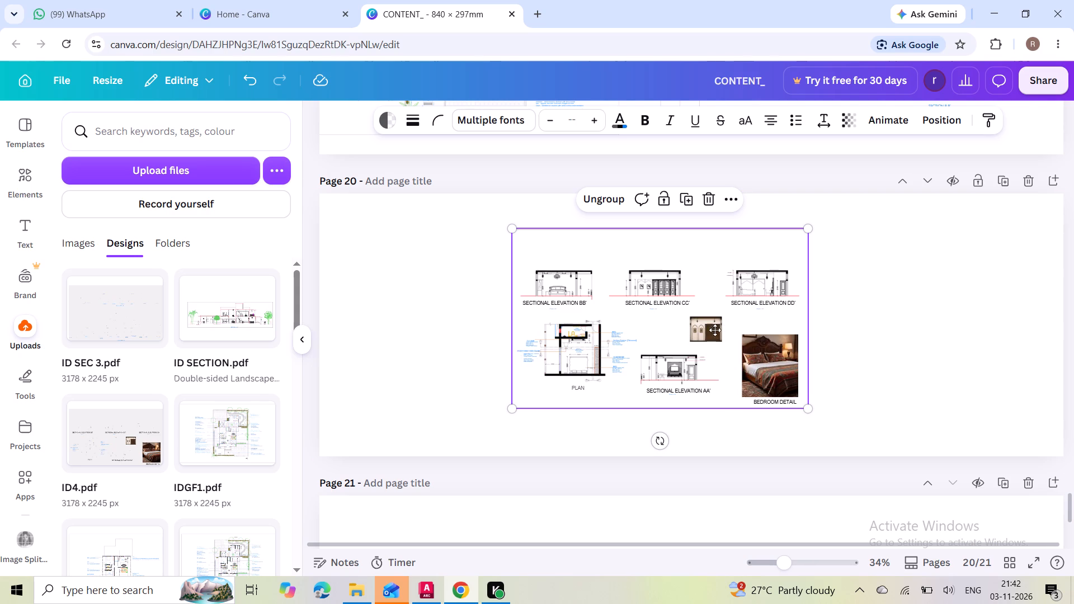
drag(715, 330, 555, 323)
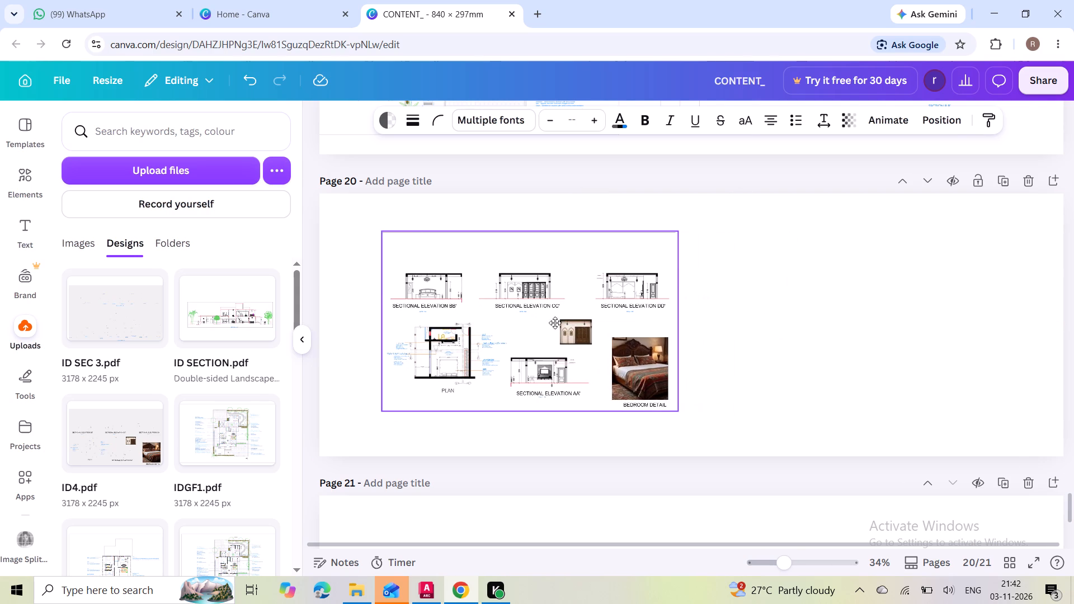
drag(555, 323, 544, 300)
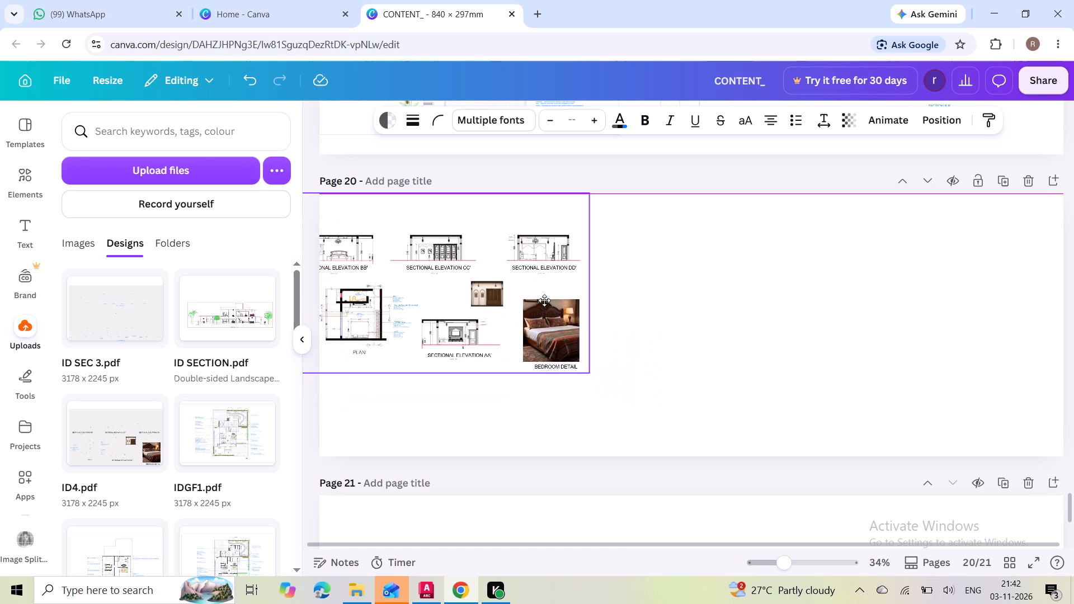
drag(544, 300, 560, 308)
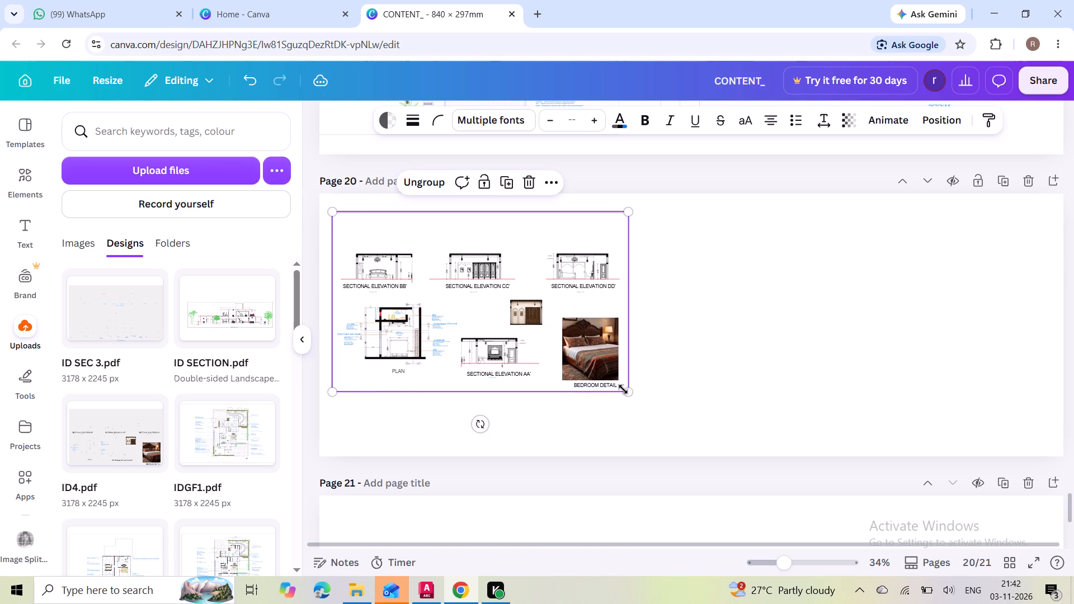
Enlarge the bedroom detail group to about 440 mm wide so it nearly fills the height of page 20.
drag(628, 392, 674, 424)
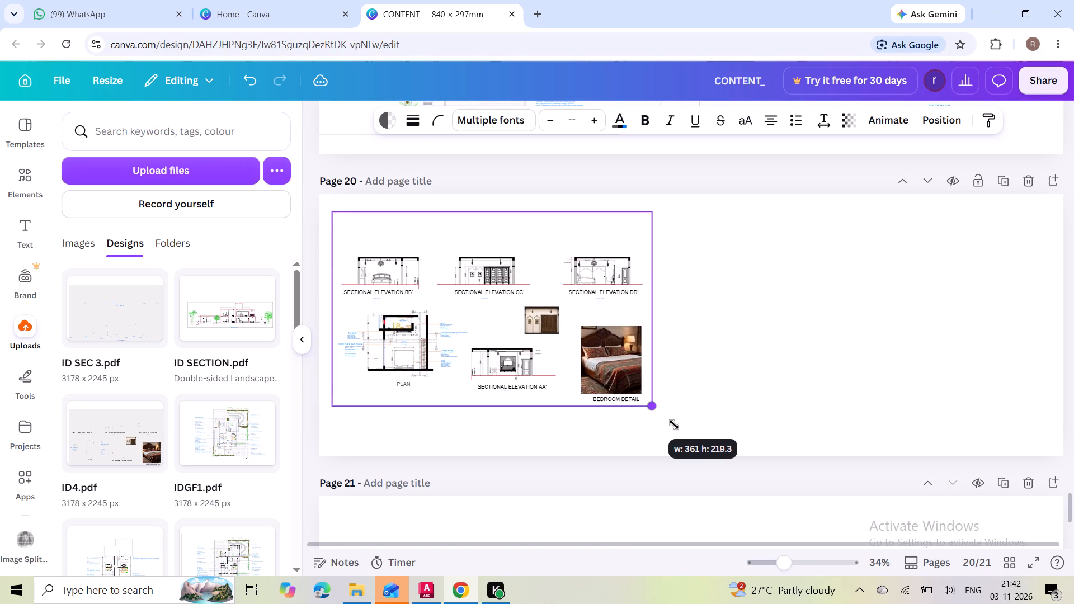
drag(674, 424, 721, 442)
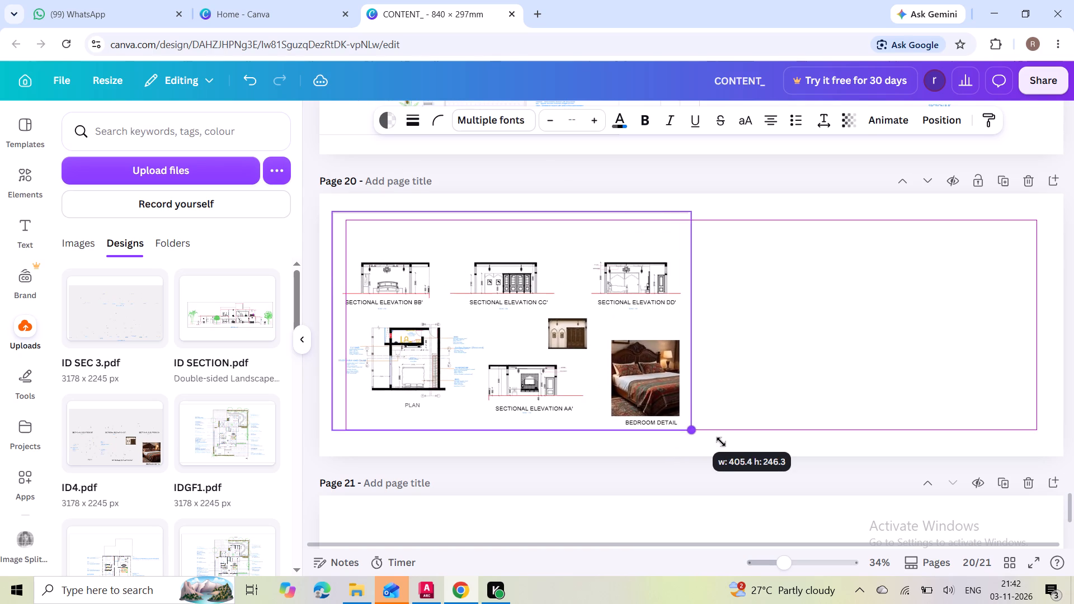
drag(721, 442, 720, 443)
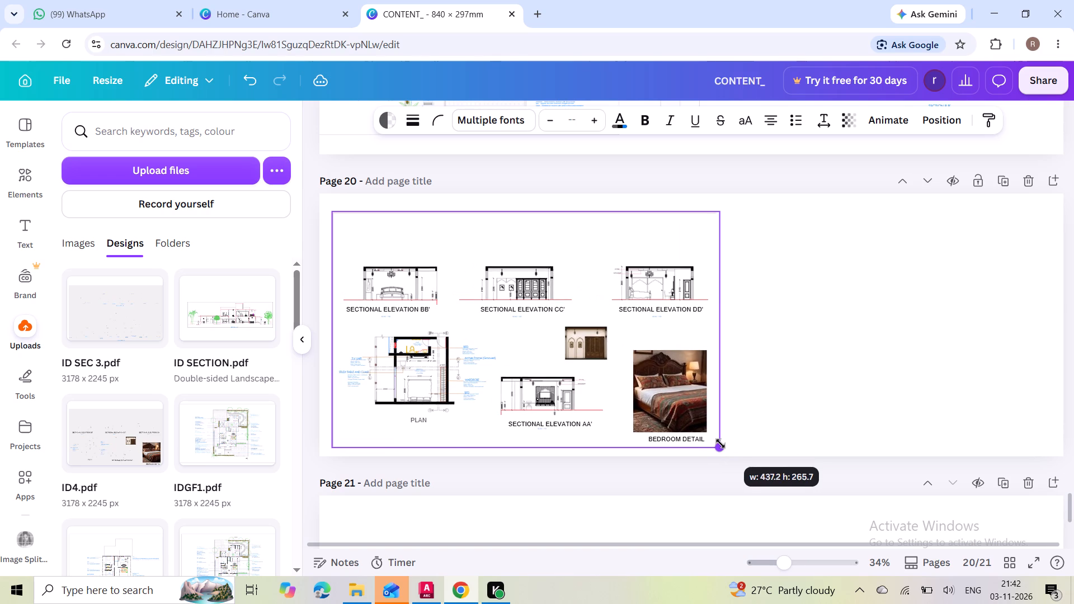
click(778, 378)
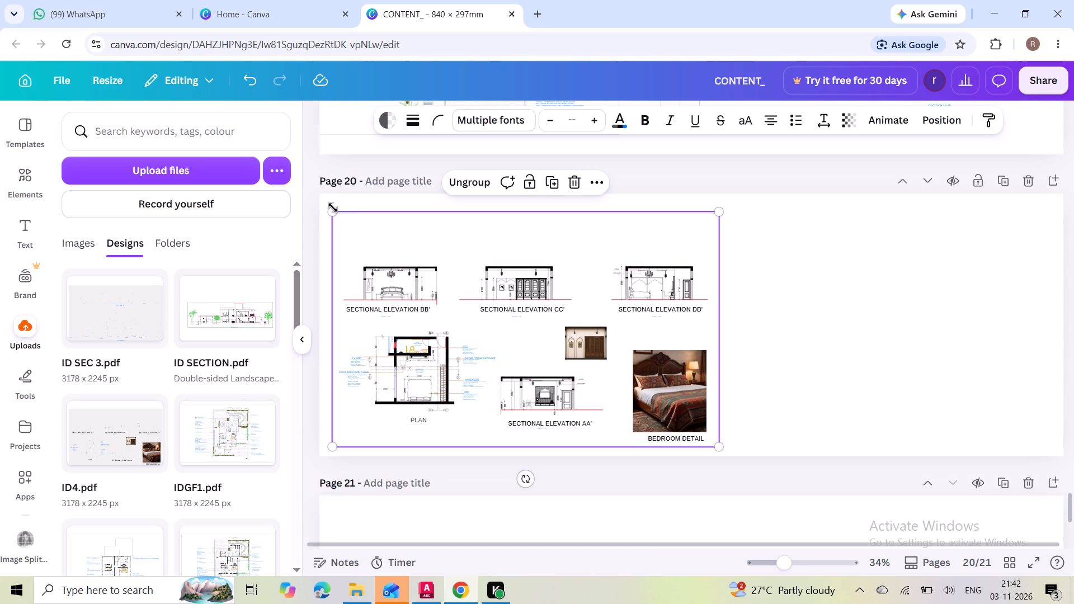
drag(332, 207, 325, 187)
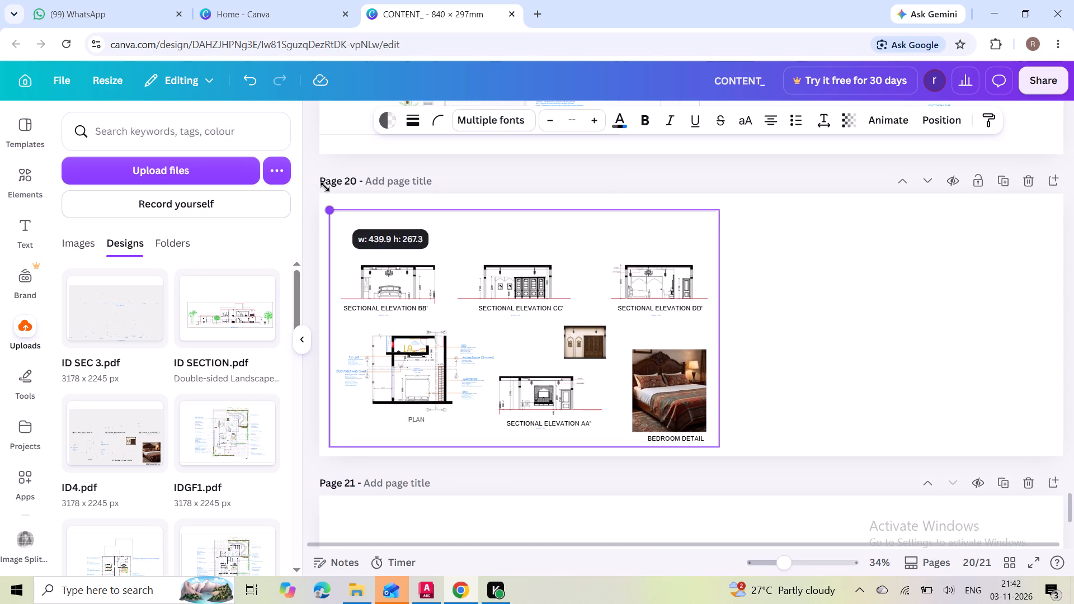
drag(325, 187, 338, 190)
click(808, 353)
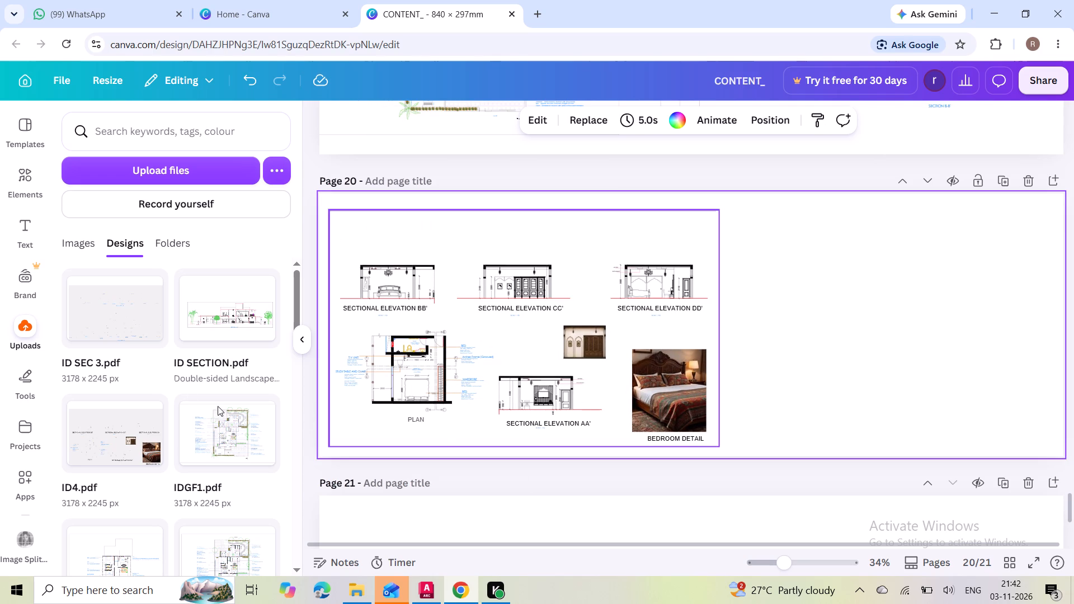
Look through the uploaded designs for a drawing to use on the empty page 21.
scroll(611, 444, down, 2)
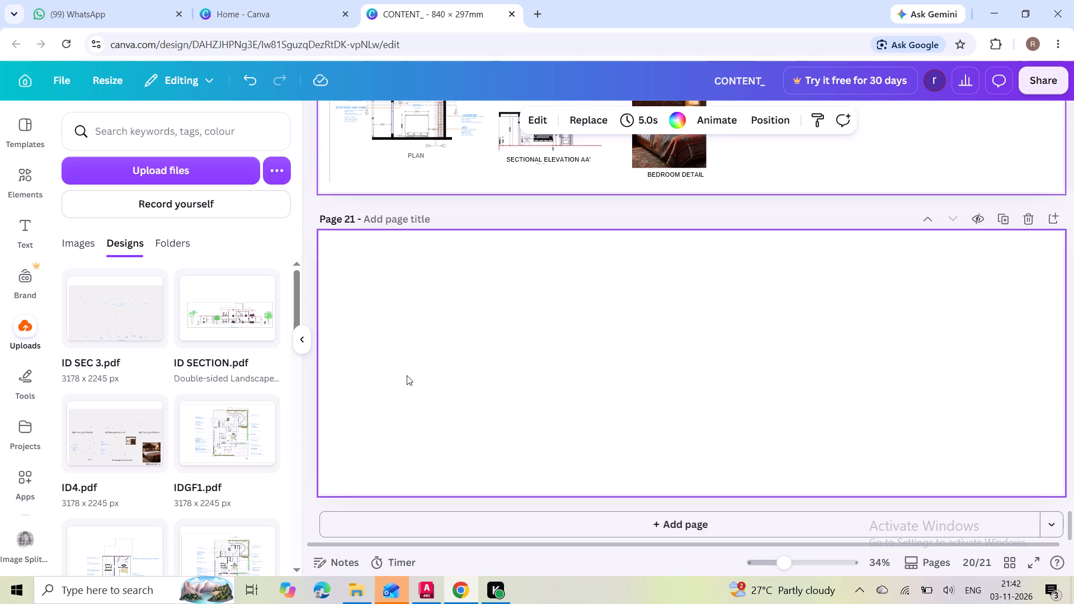
scroll(227, 431, down, 2)
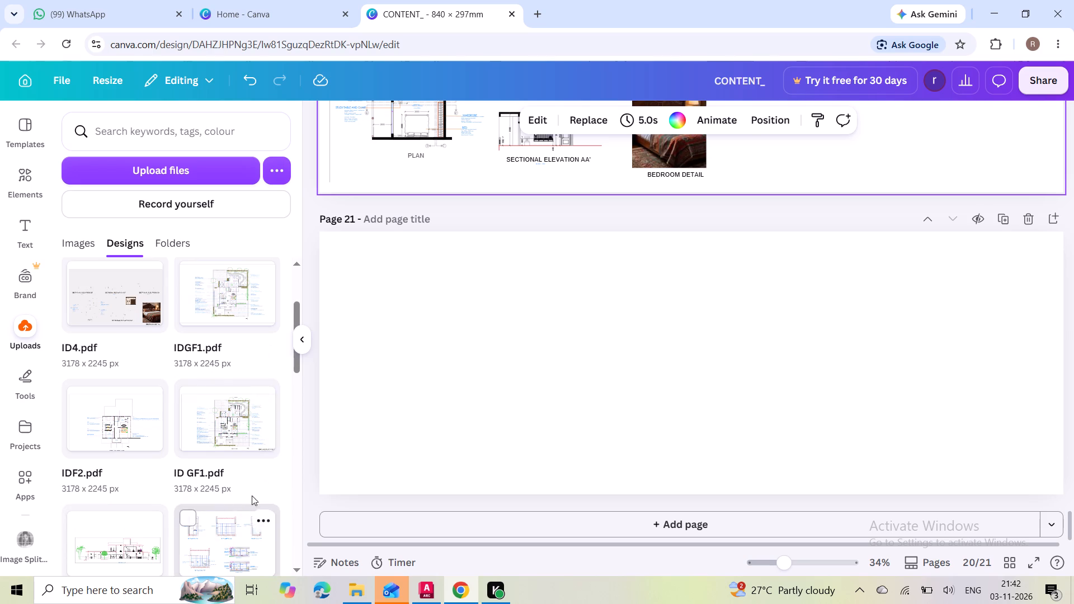
scroll(214, 471, down, 3)
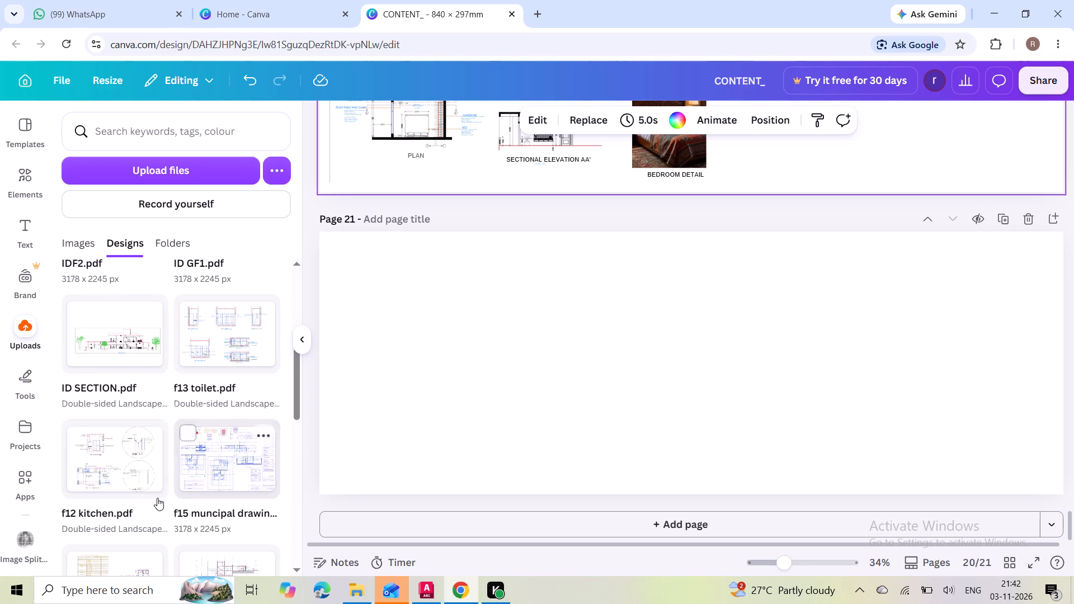
scroll(204, 469, down, 4)
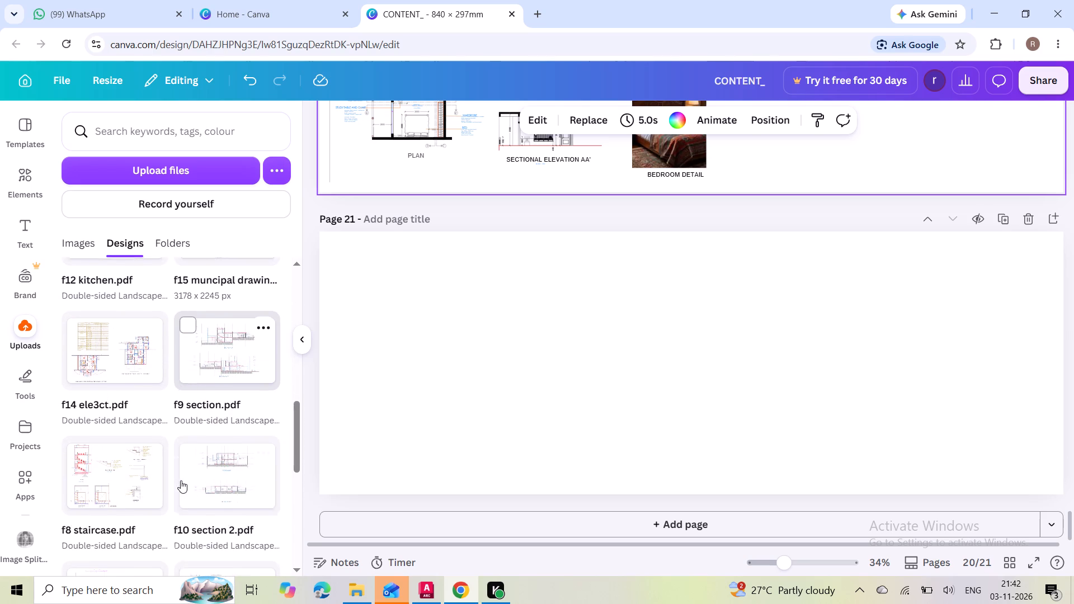
scroll(181, 480, up, 8)
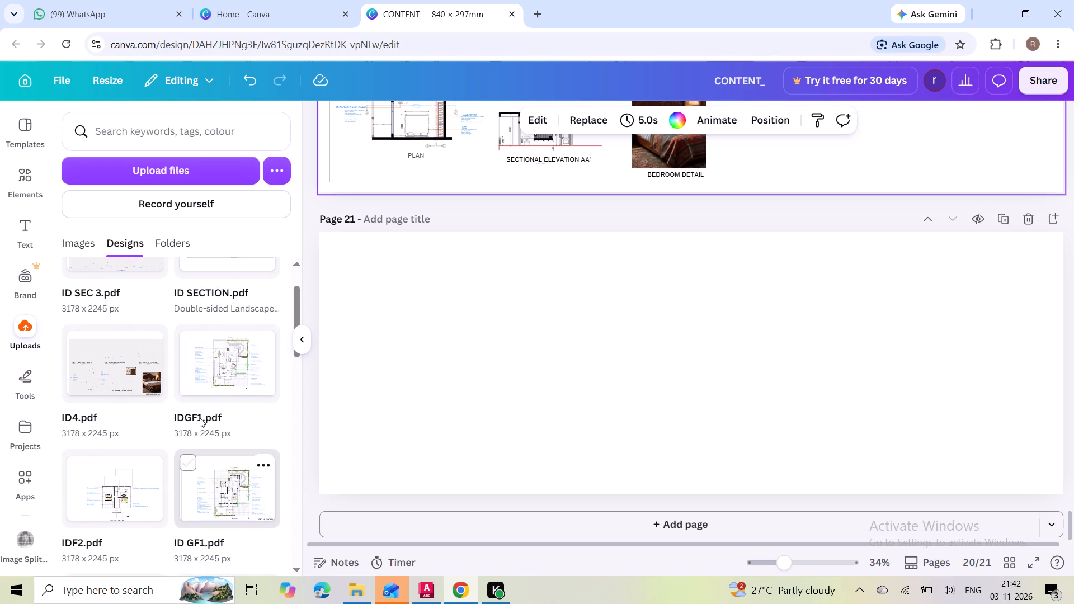
scroll(200, 418, up, 4)
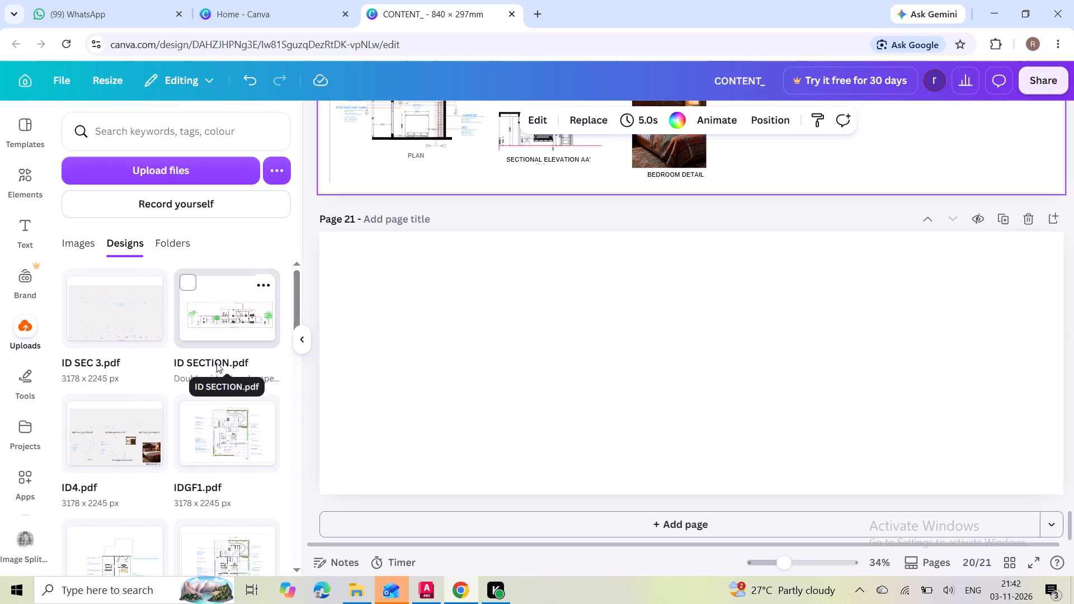
Start a file upload and search the Documents folder for ELE, ELETR and ELEC, then clear the search and browse the files.
click(191, 161)
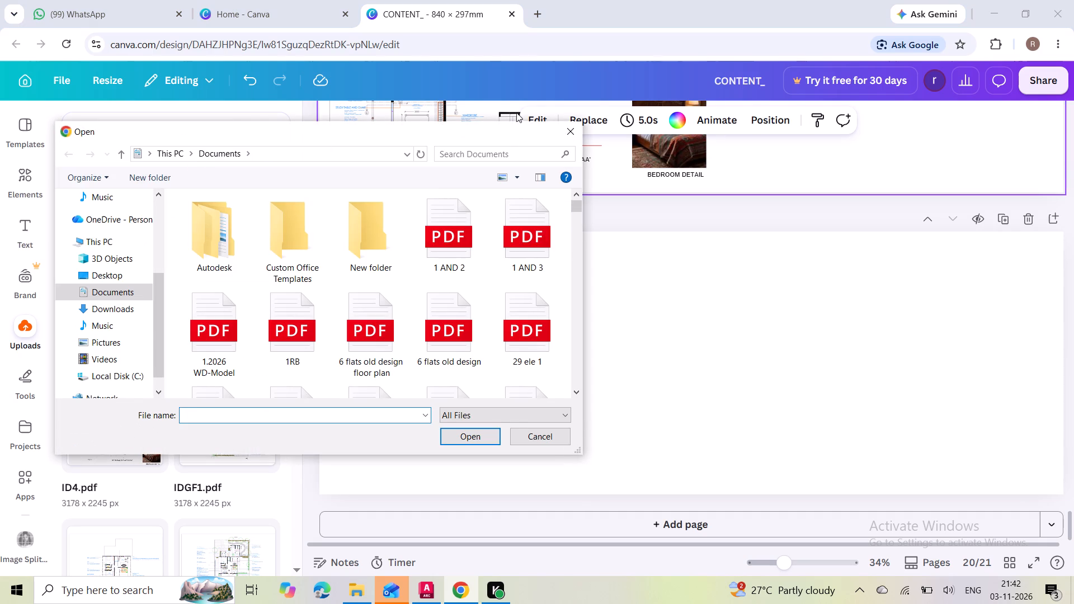
click(491, 150)
text(ELE)
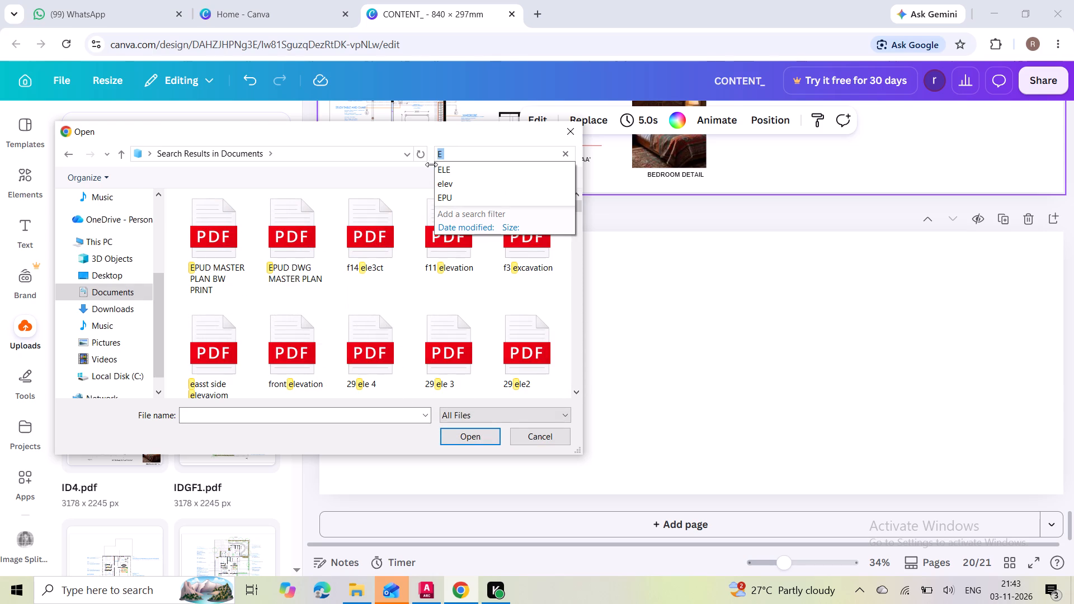
click(454, 172)
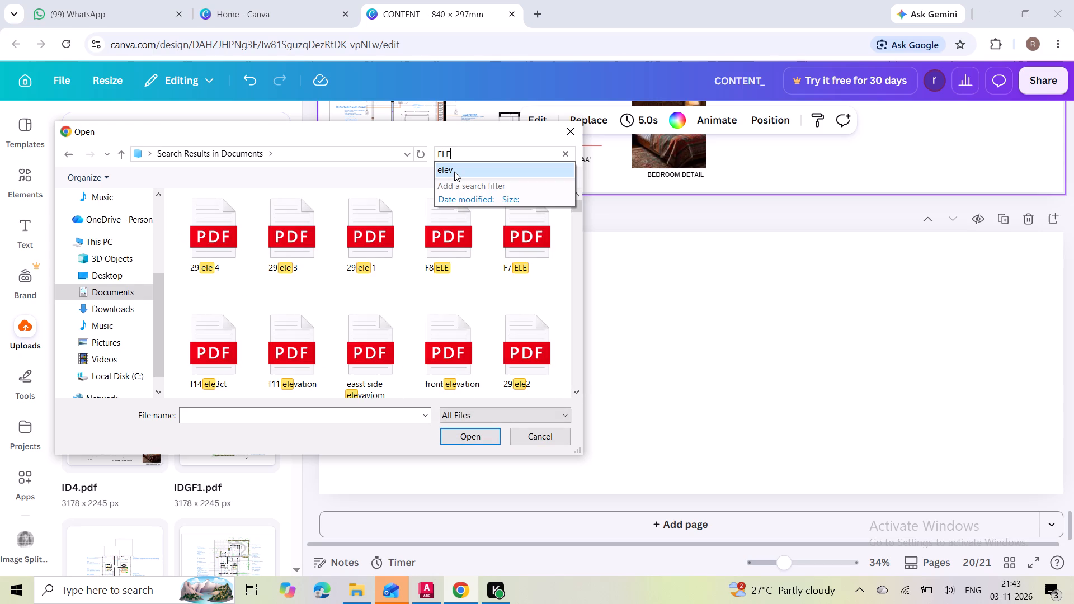
text(TR)
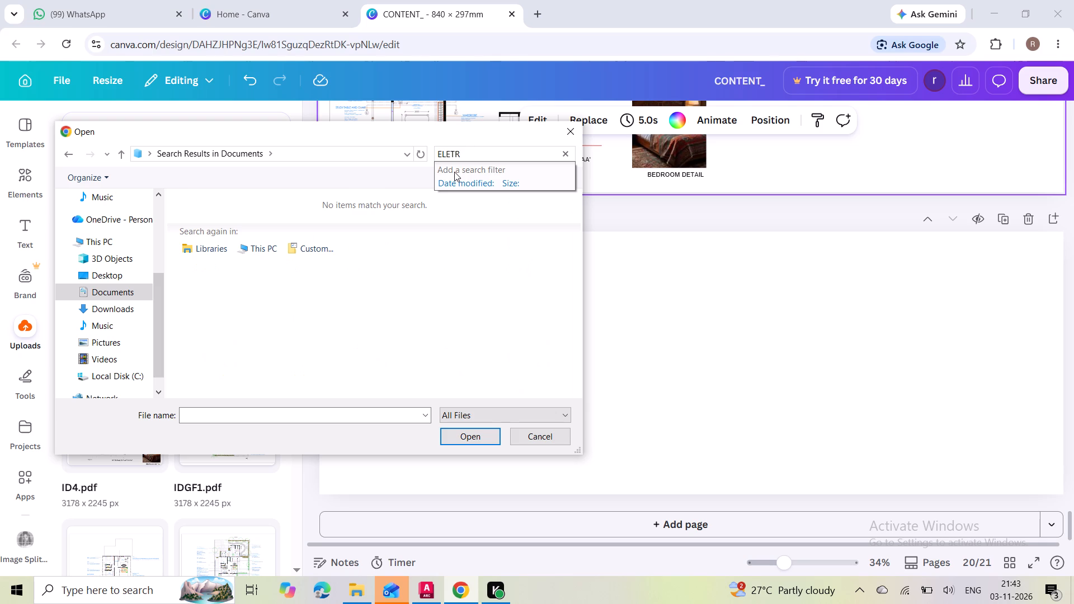
key(BackSpace)
key(BackSpace)
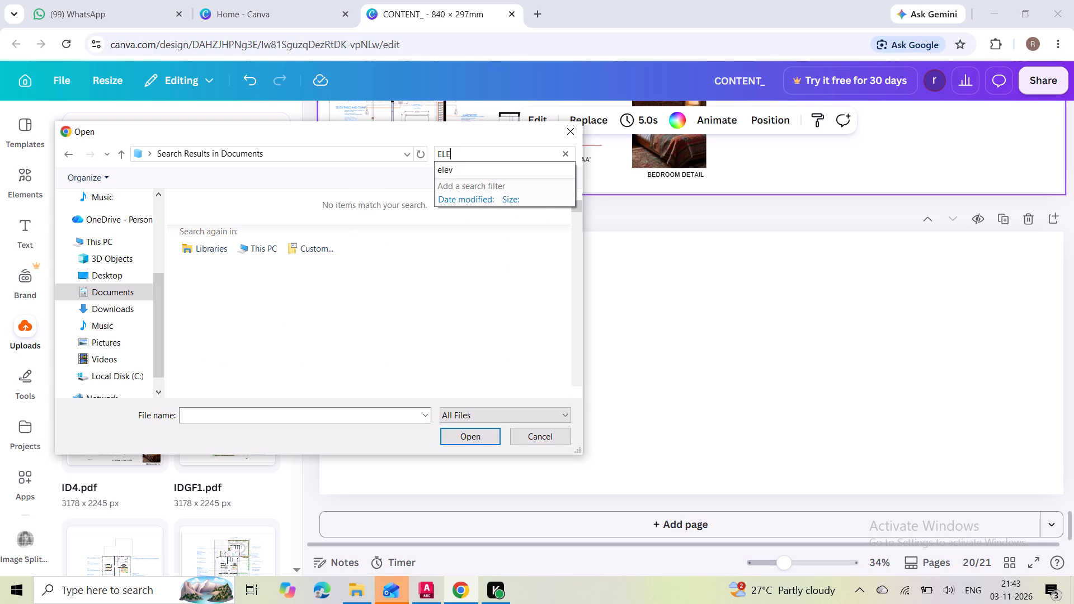
key(c)
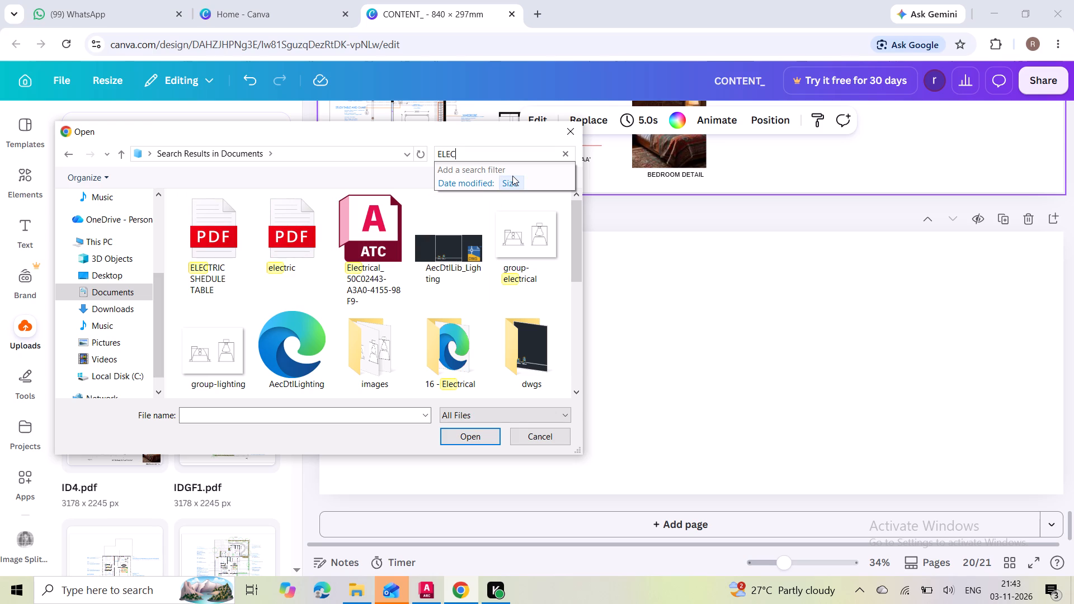
key(BackSpace)
key(BackSpace)
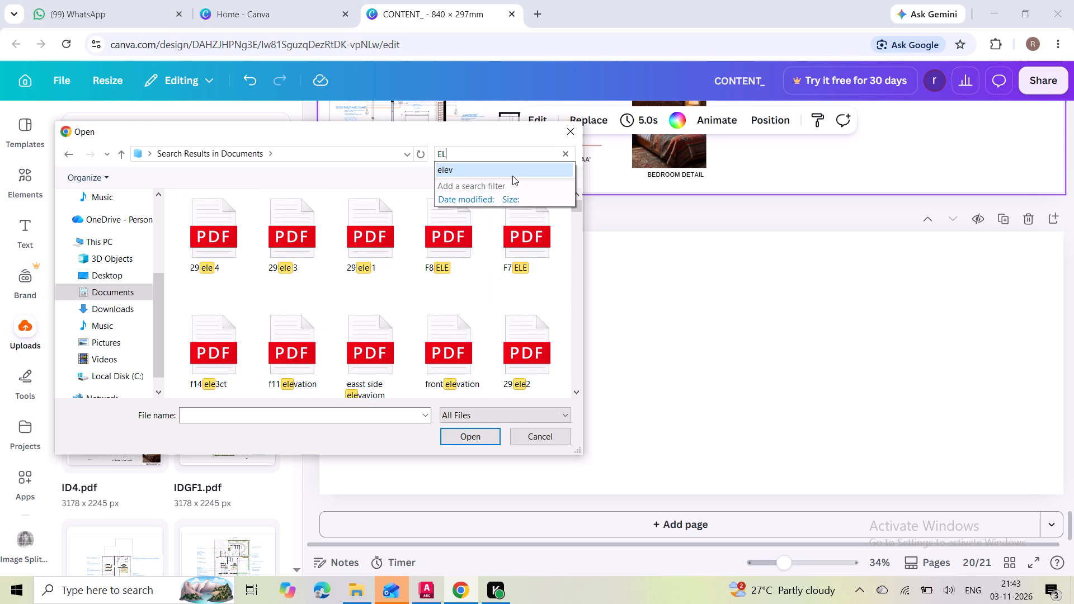
key(BackSpace)
key(BackSpace)
key(BackSpace)
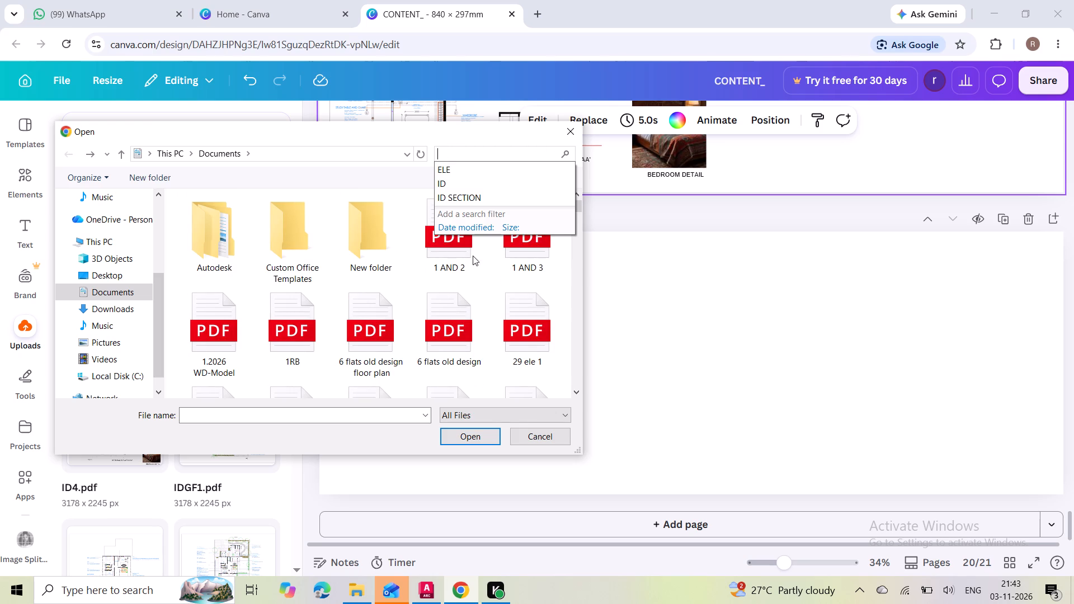
scroll(462, 306, down, 1)
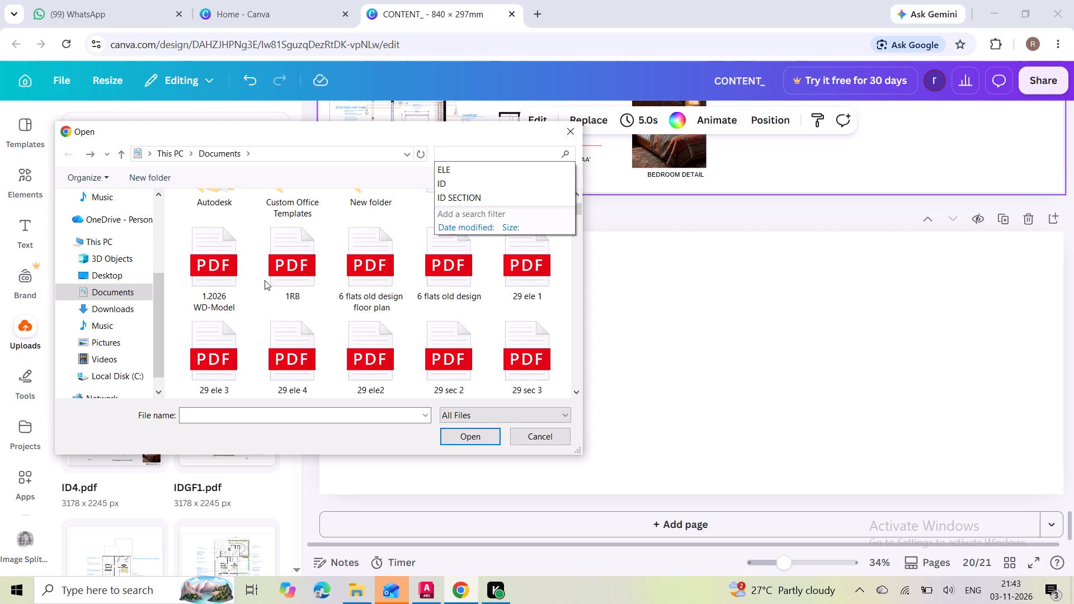
scroll(374, 296, down, 2)
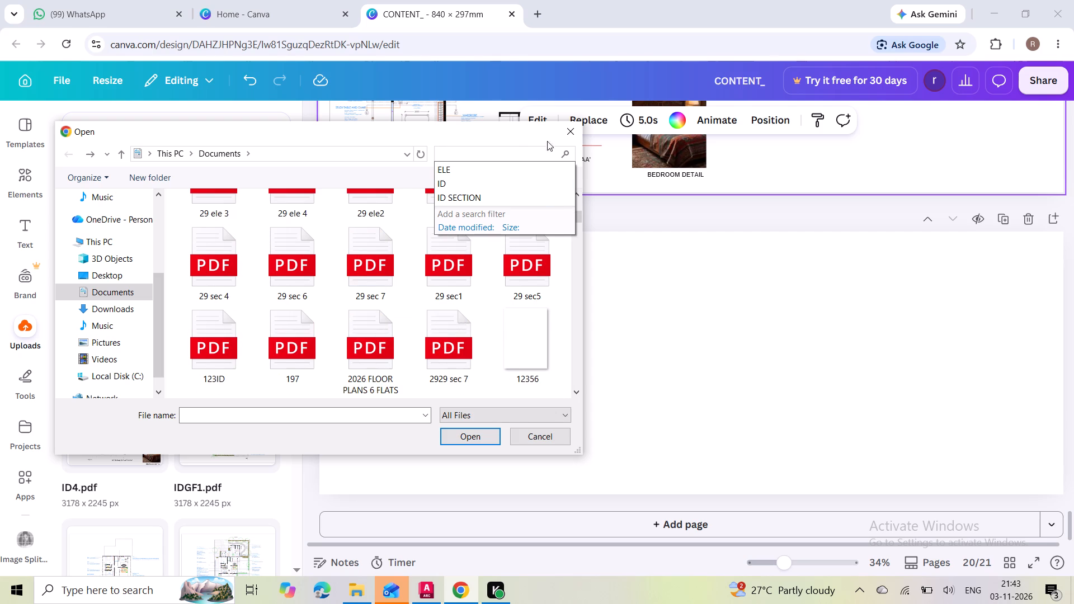
click(514, 136)
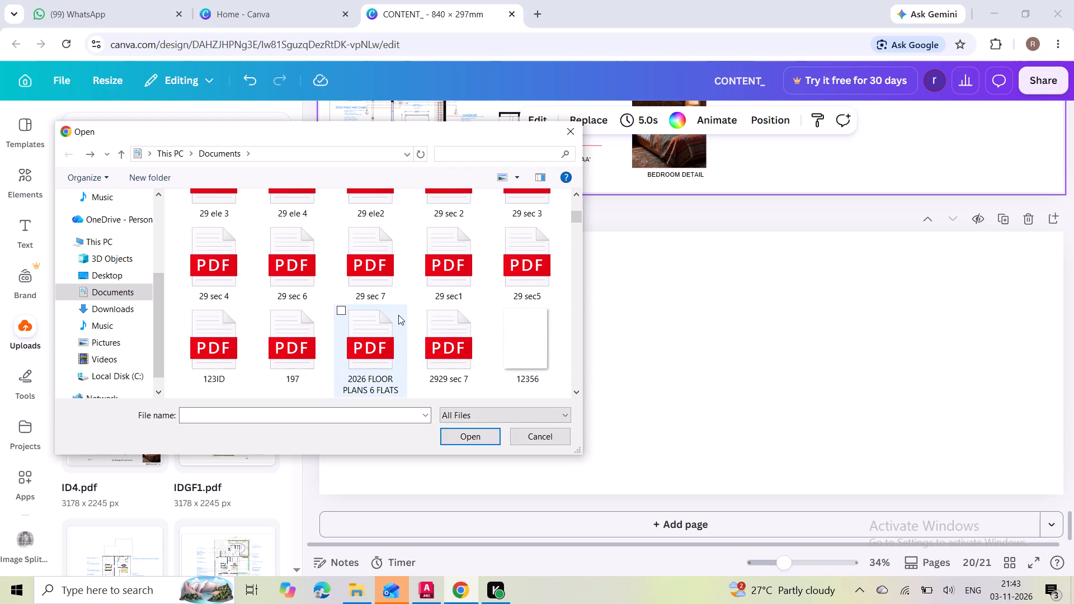
scroll(393, 303, up, 4)
Search the Documents folder for ID and upload the ID6 CELELING = INTERIOR PDF.
click(541, 153)
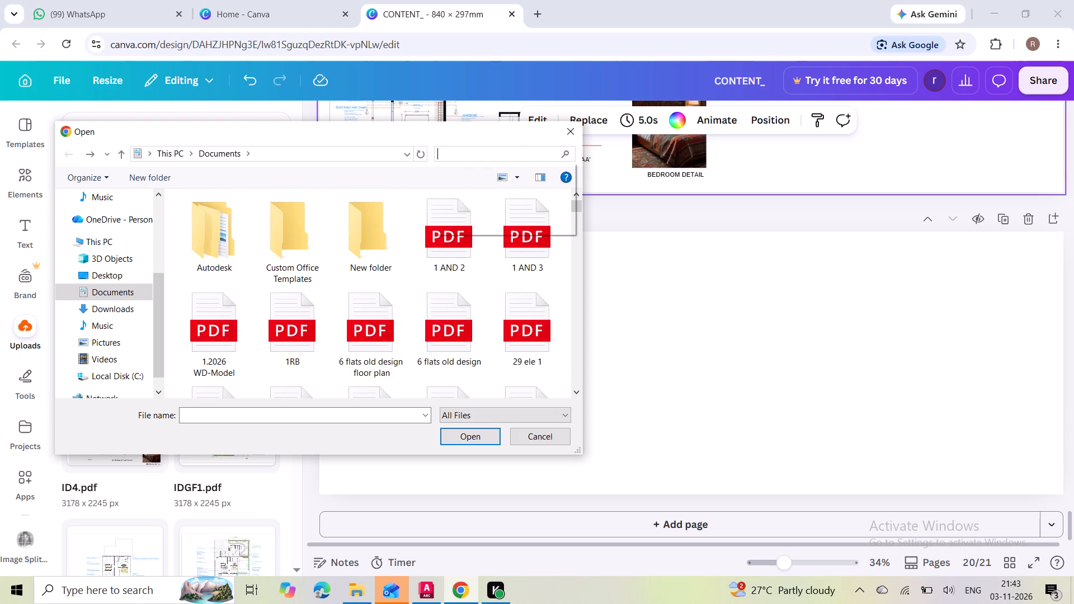
click(510, 186)
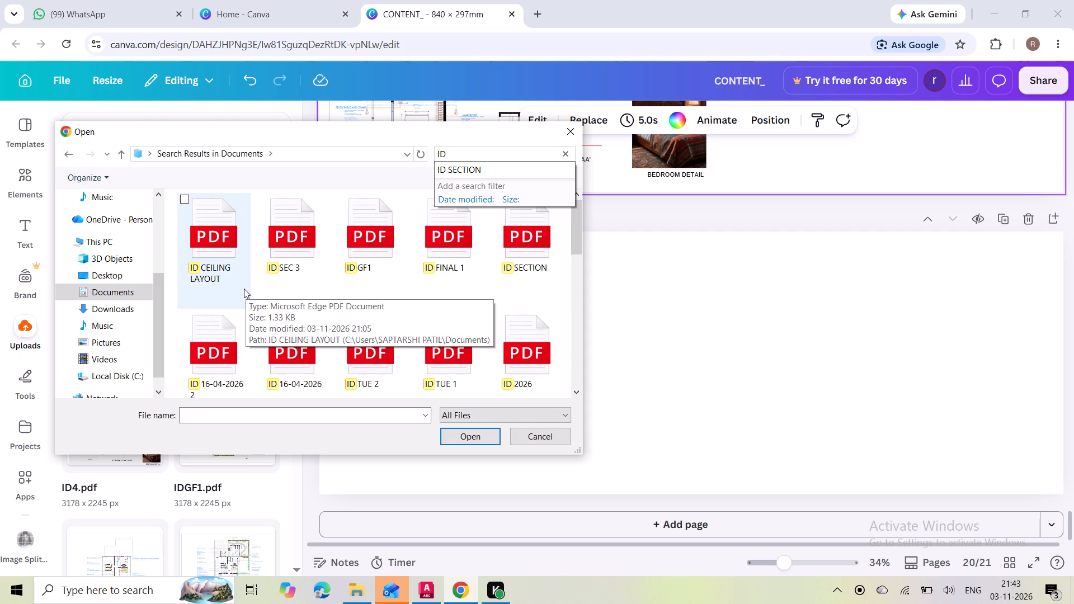
click(244, 289)
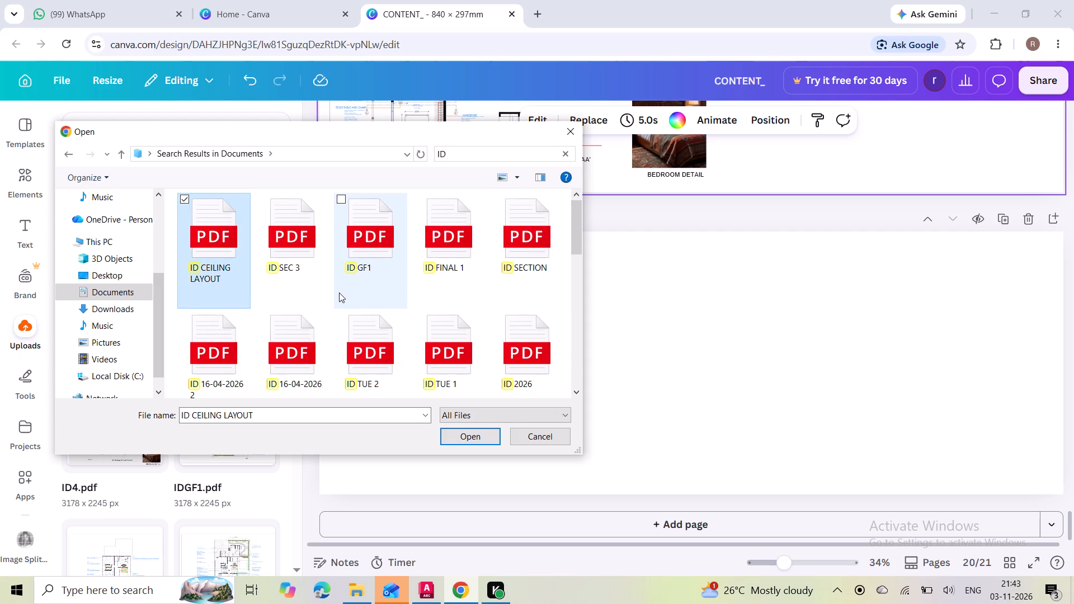
scroll(457, 275, down, 2)
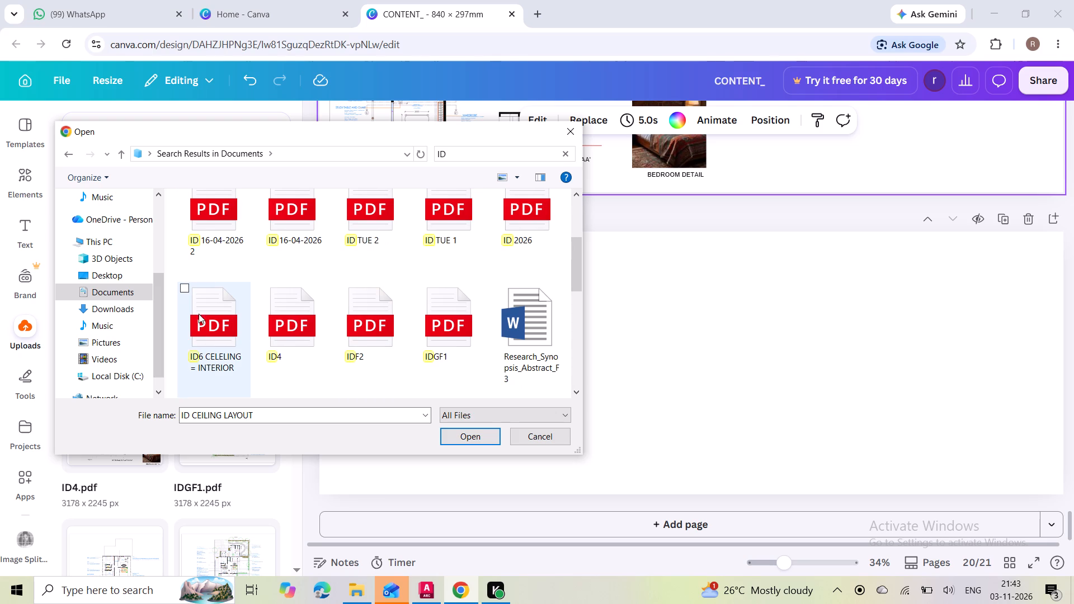
click(221, 314)
scroll(413, 290, up, 1)
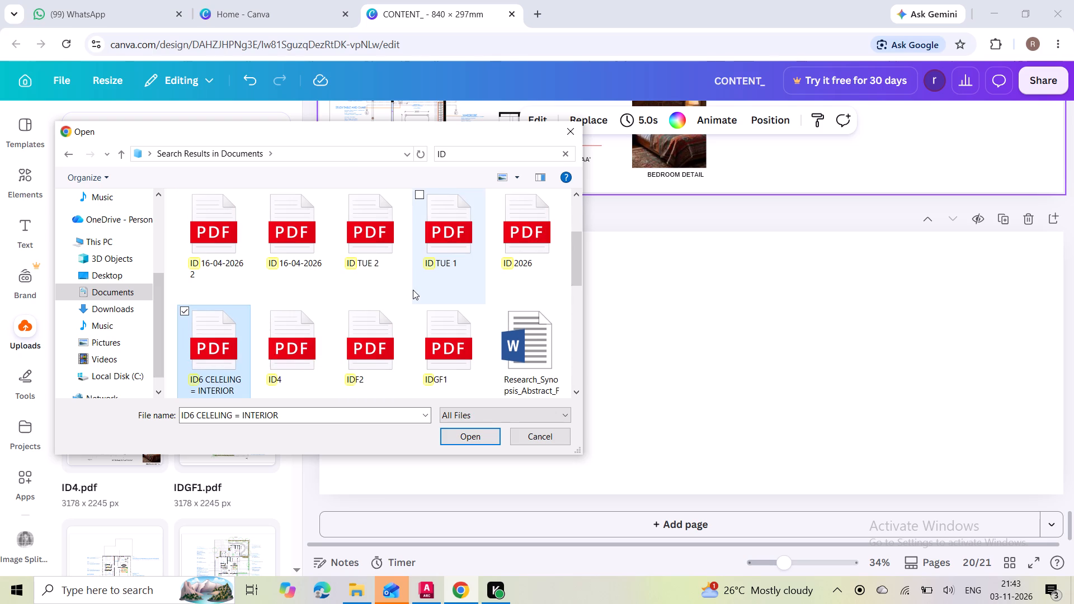
scroll(350, 279, down, 2)
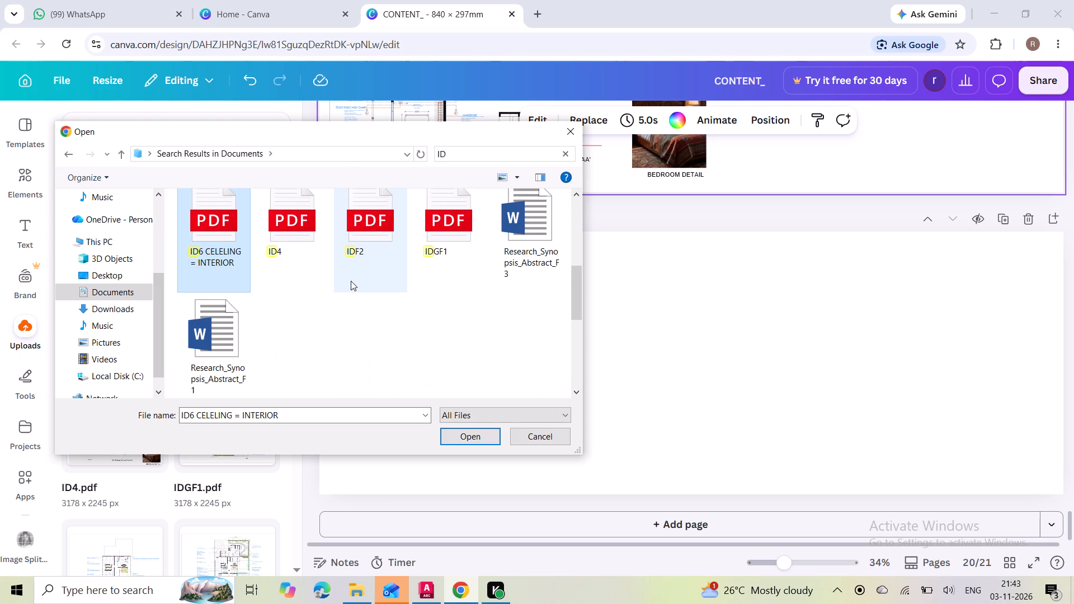
click(465, 438)
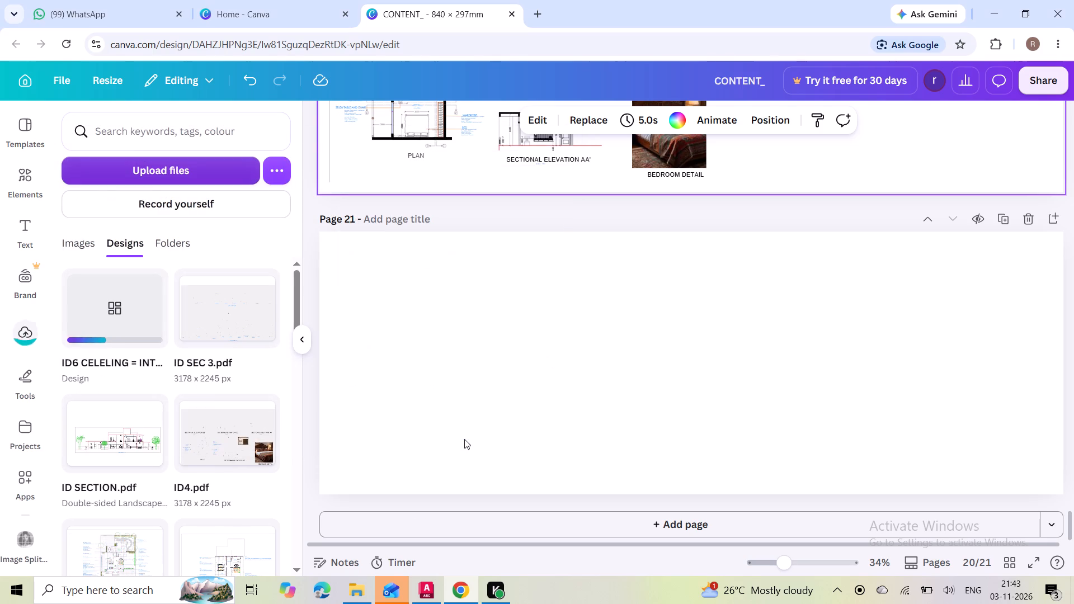
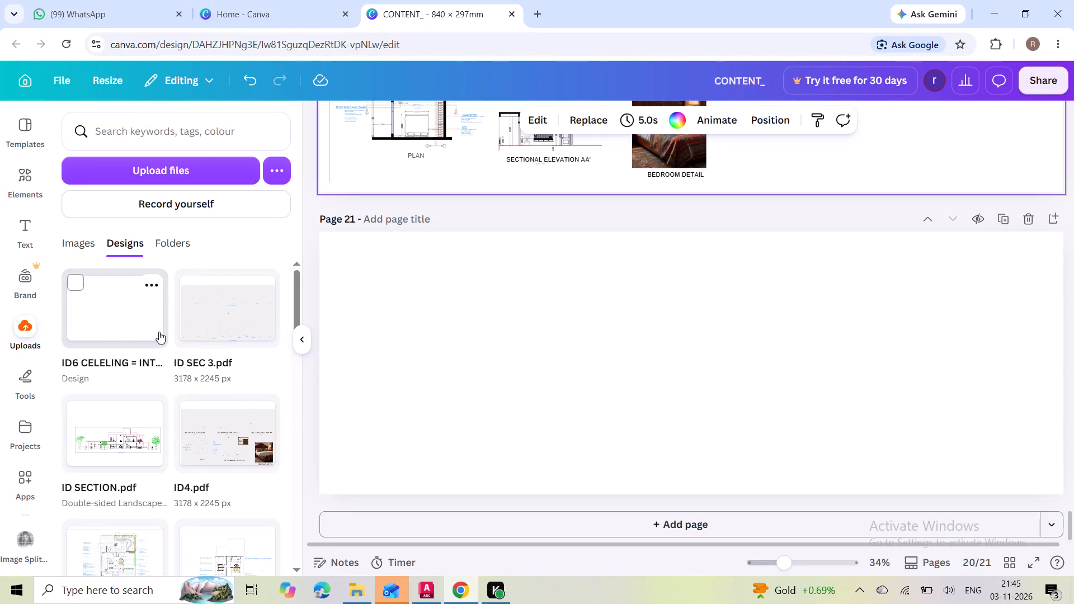
Try to place the uploaded ID6 CELELING = INTERIOR design on the empty page 21.
drag(523, 324, 523, 318)
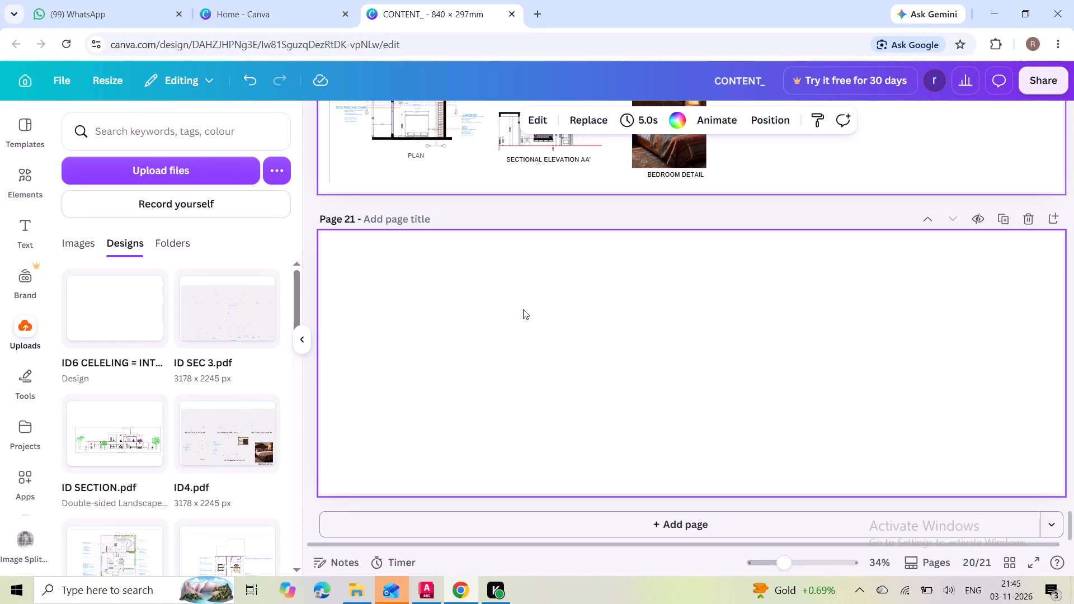
click(128, 327)
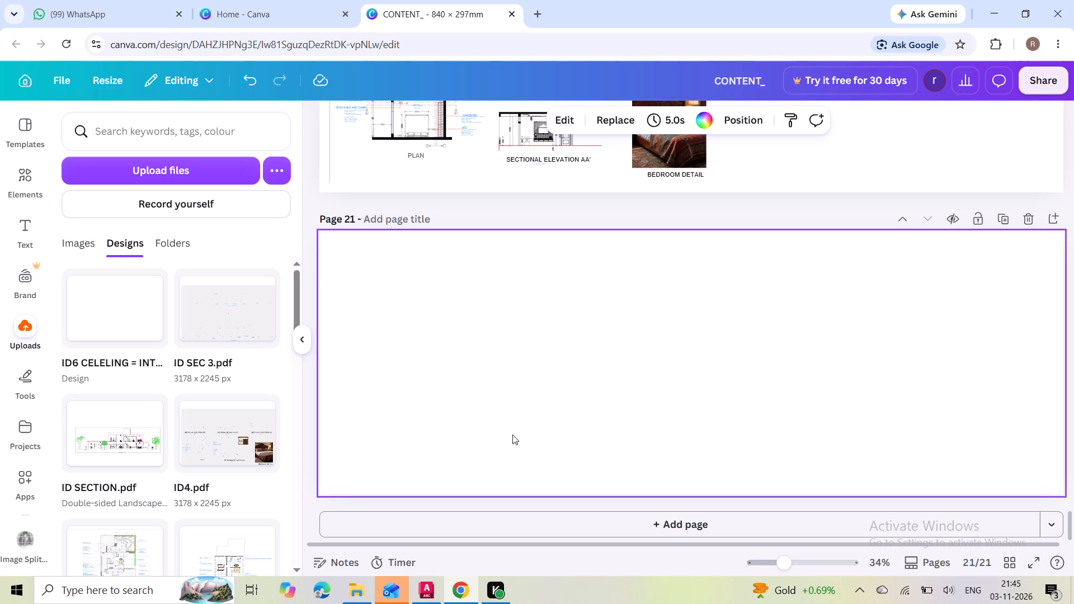
scroll(555, 379, up, 2)
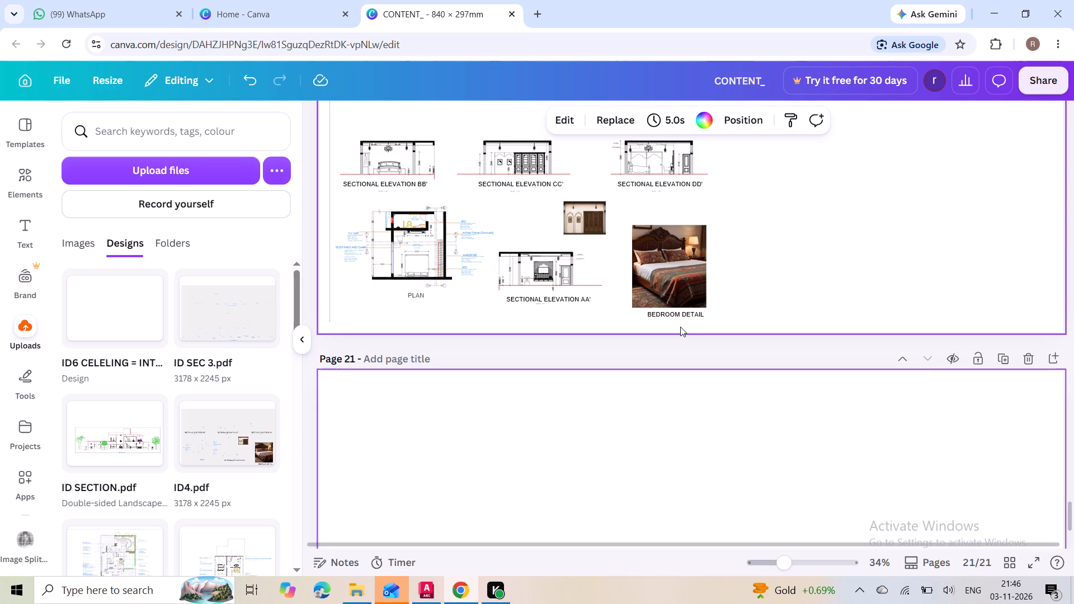
scroll(628, 288, down, 3)
scroll(792, 402, down, 2)
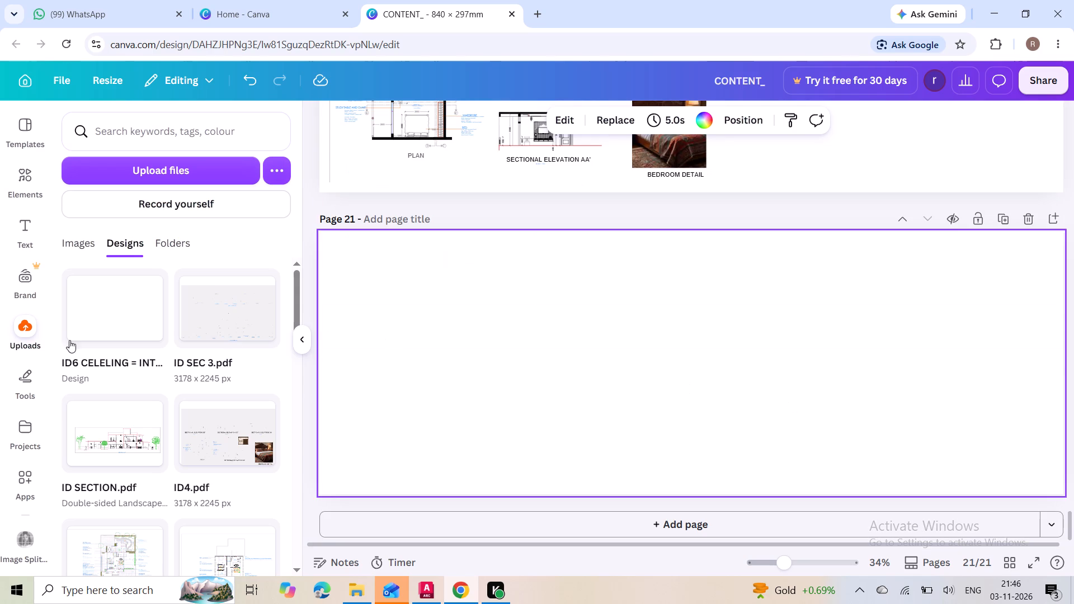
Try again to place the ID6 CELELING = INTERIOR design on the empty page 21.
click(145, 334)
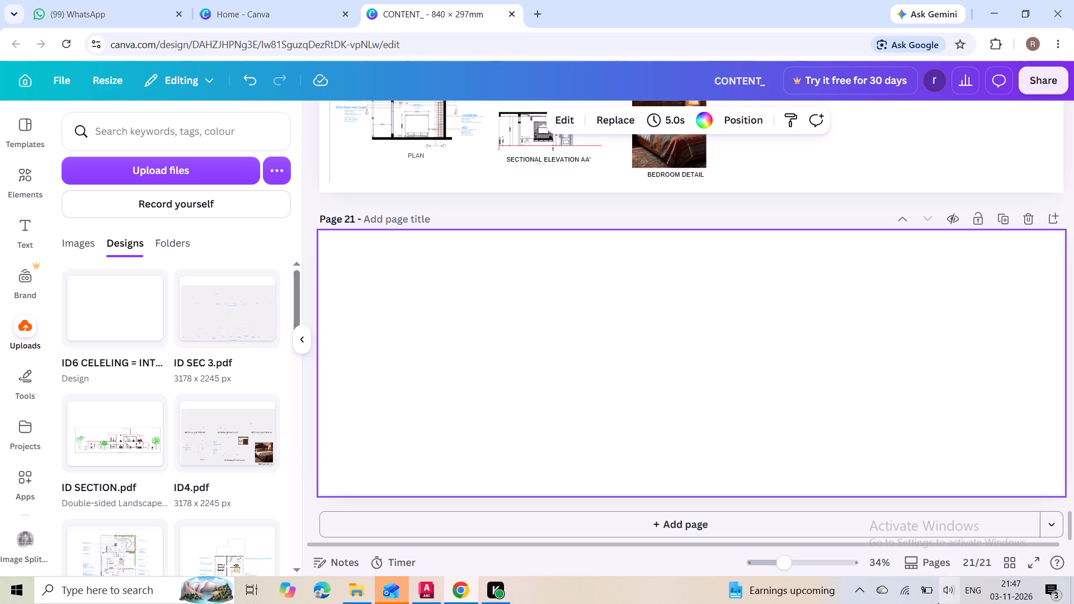
Switch the computer's Wi-Fi connection to the realme 13 5G network, with automatic connection enabled.
click(902, 600)
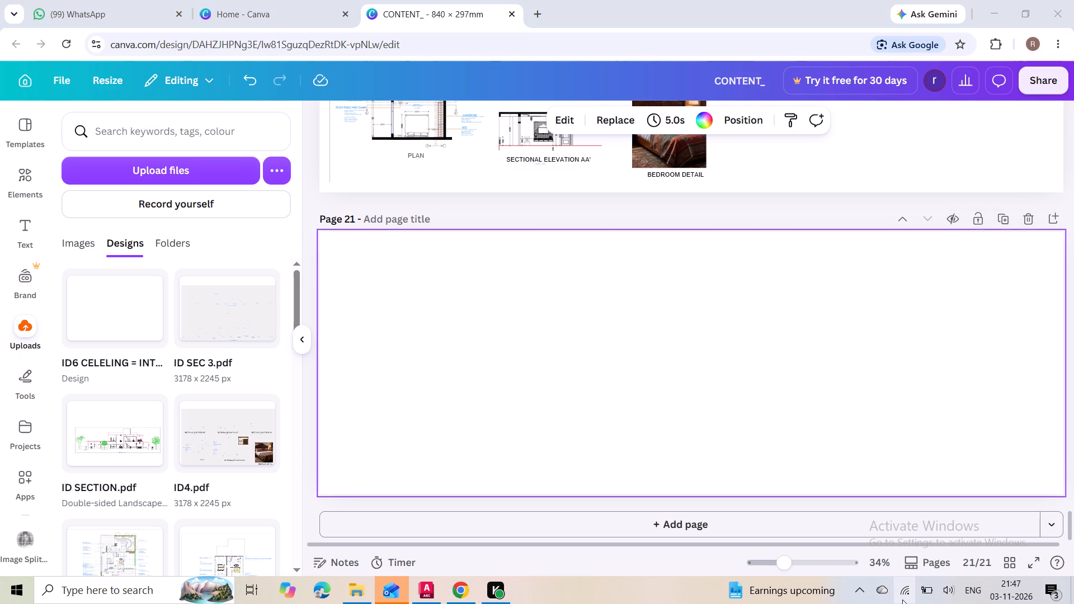
click(918, 304)
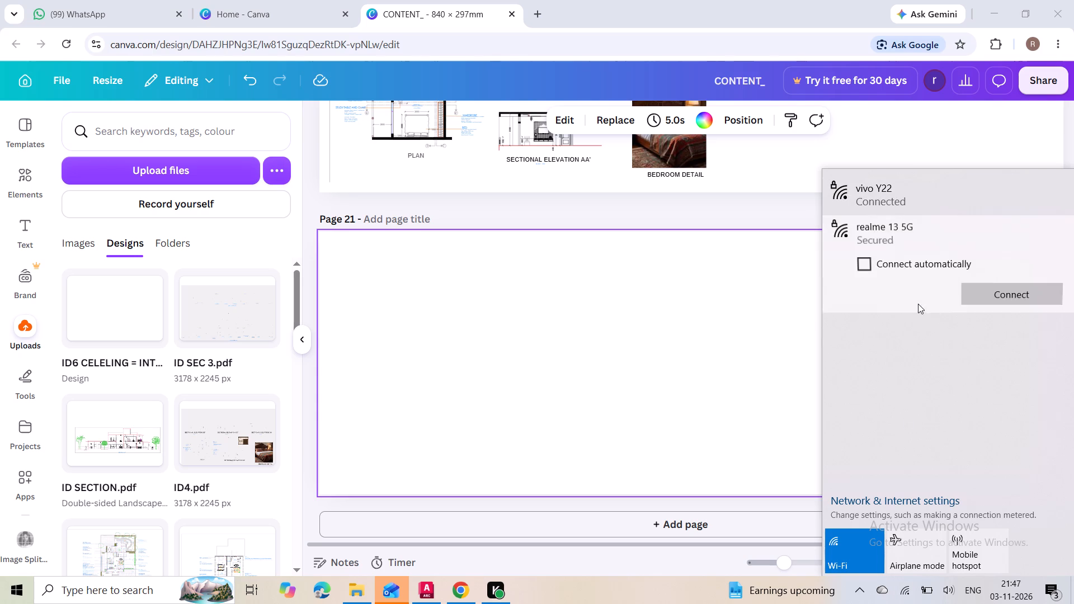
click(861, 270)
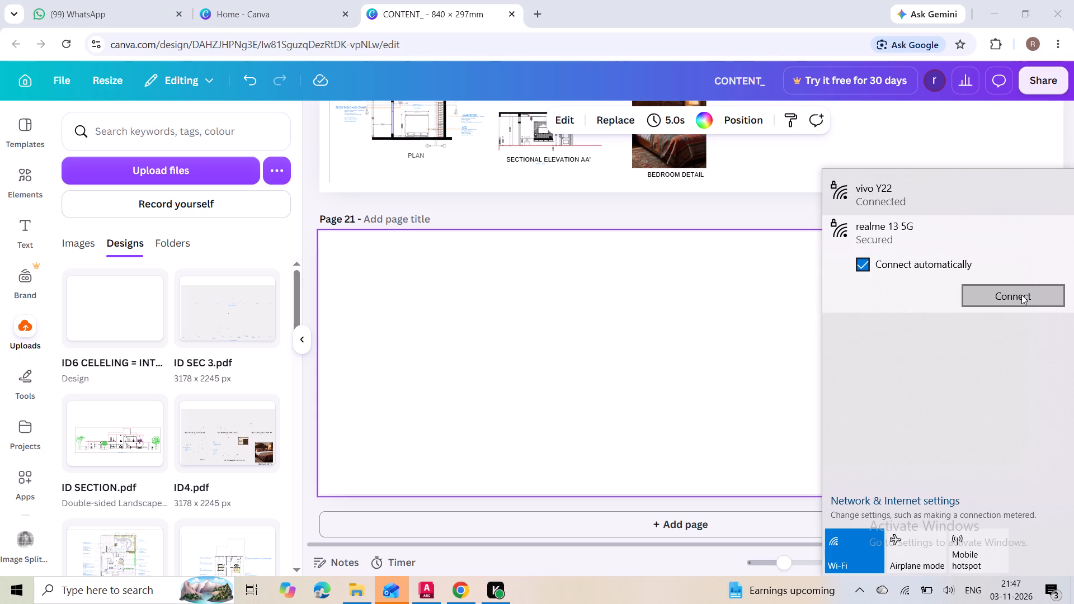
click(984, 422)
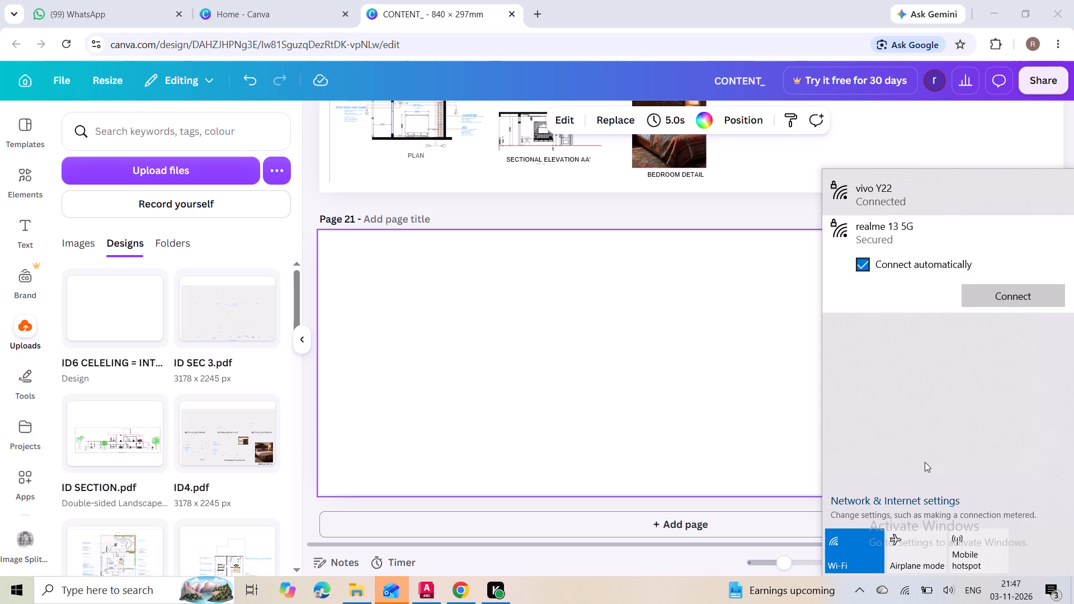
click(1005, 276)
click(1007, 292)
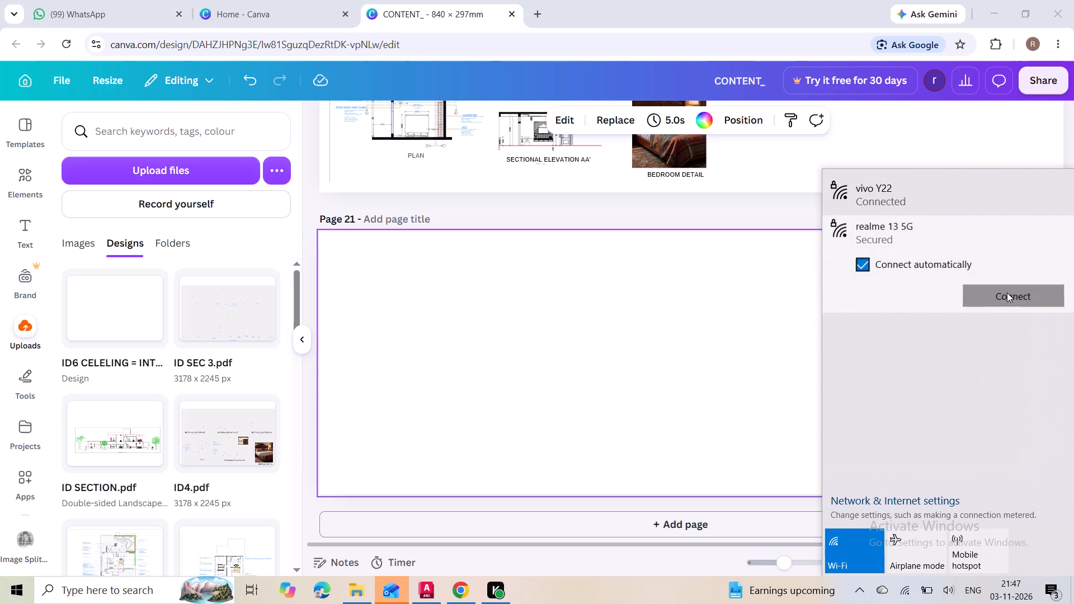
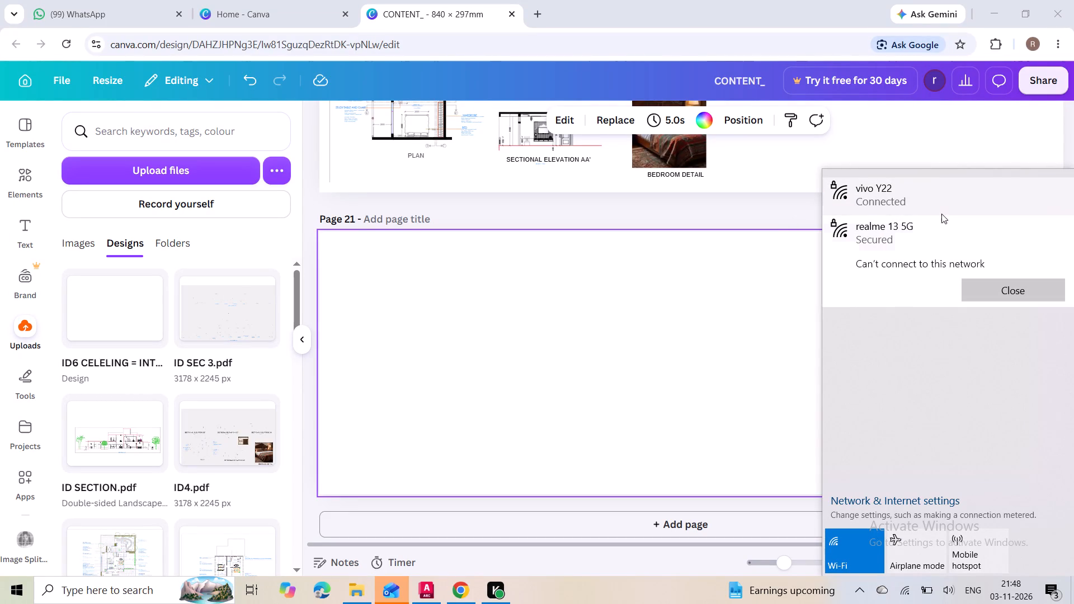
Dismiss the failed Wi-Fi connection, show the available networks from the Wi-Fi settings and forget the realme 13 5G network.
right_click(950, 239)
click(1006, 299)
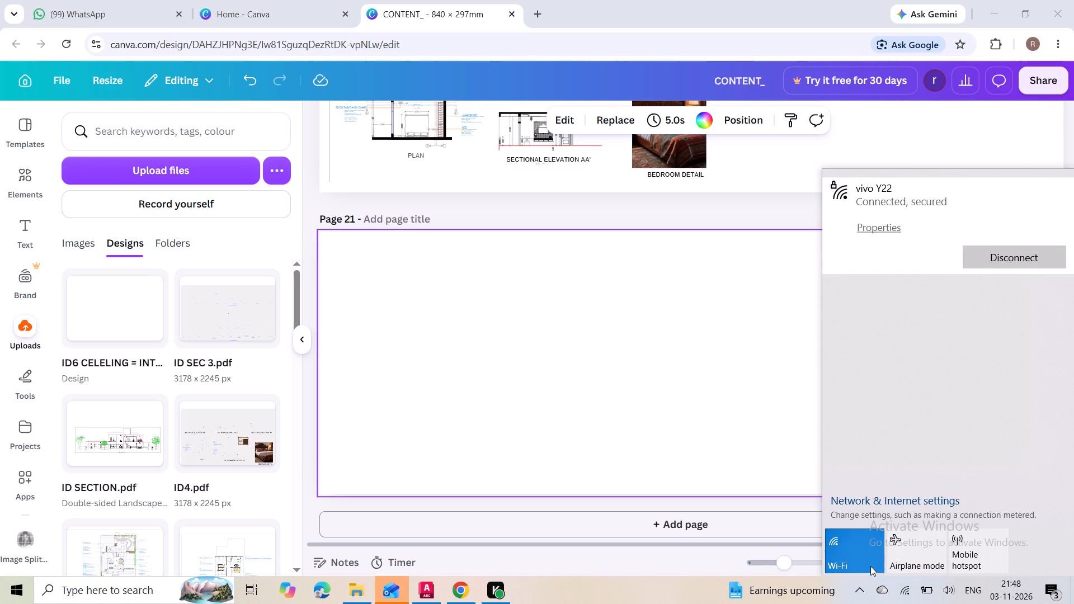
right_click(846, 560)
click(893, 540)
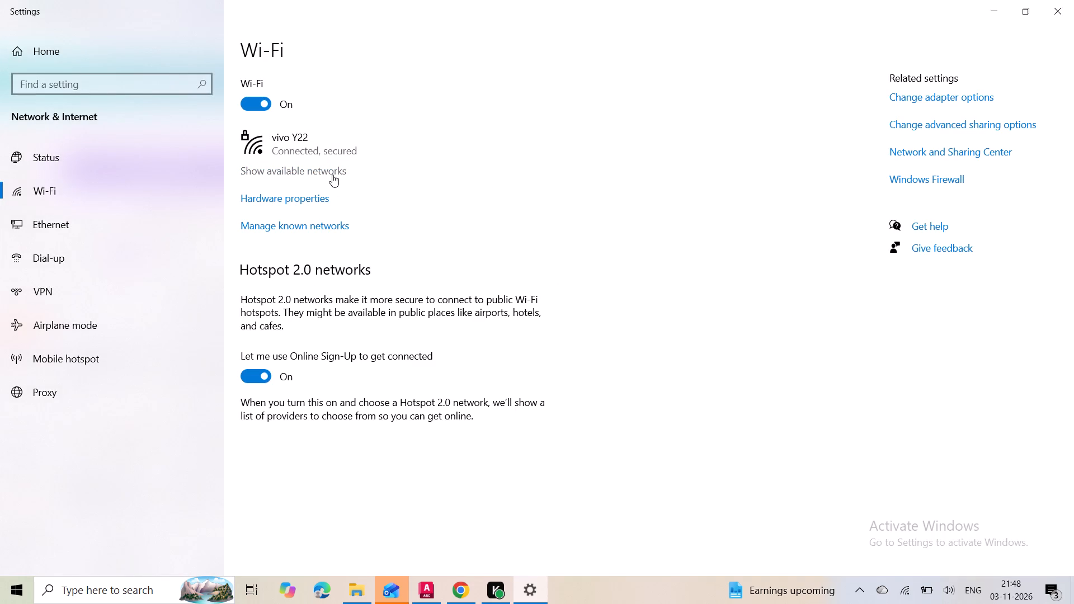
click(332, 174)
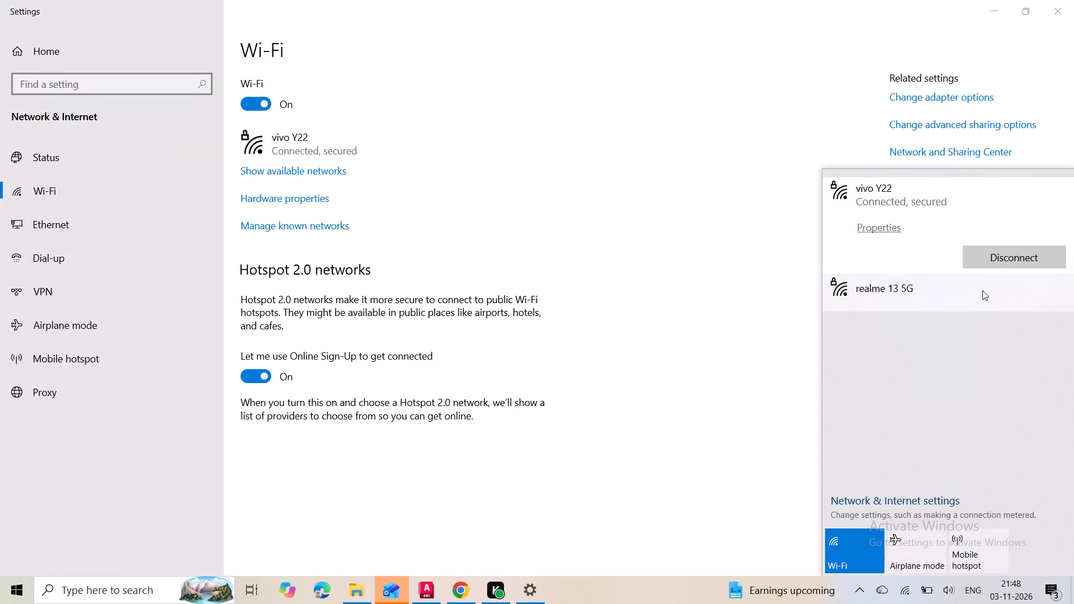
right_click(926, 295)
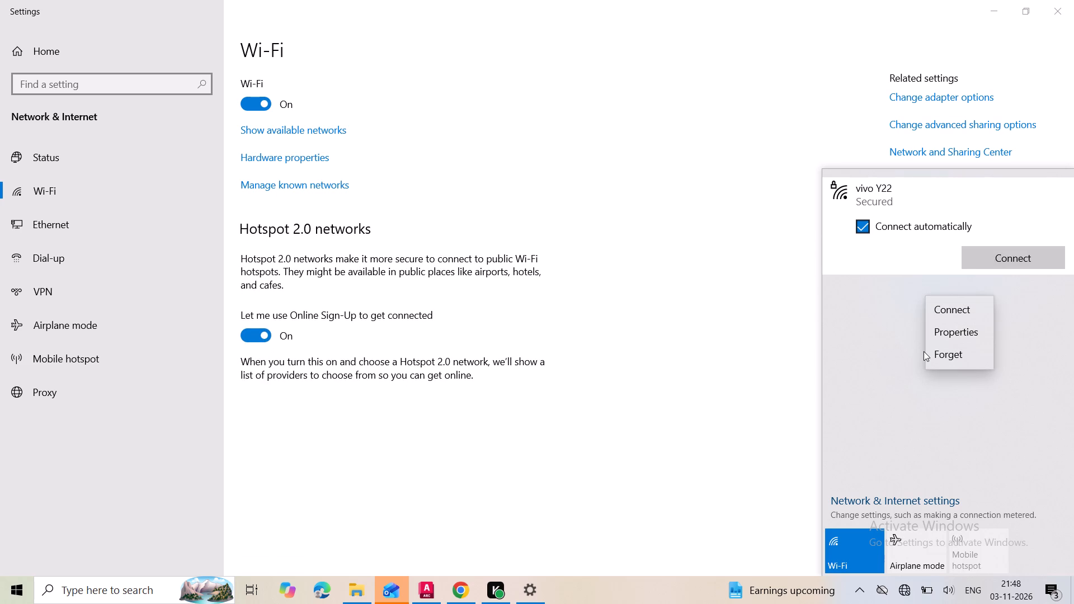
click(958, 349)
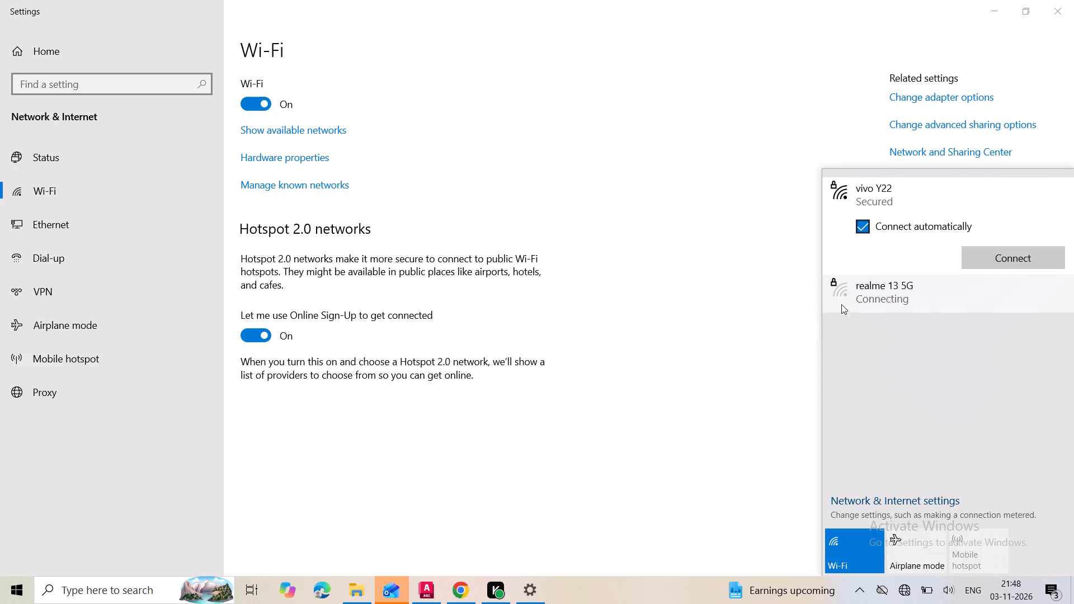
right_click(902, 300)
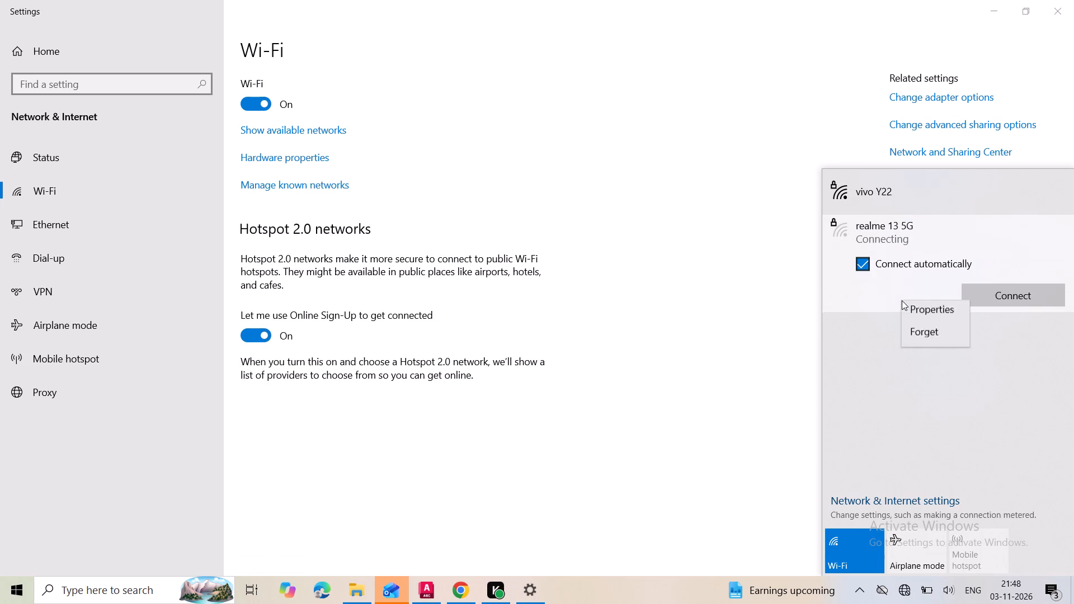
click(930, 360)
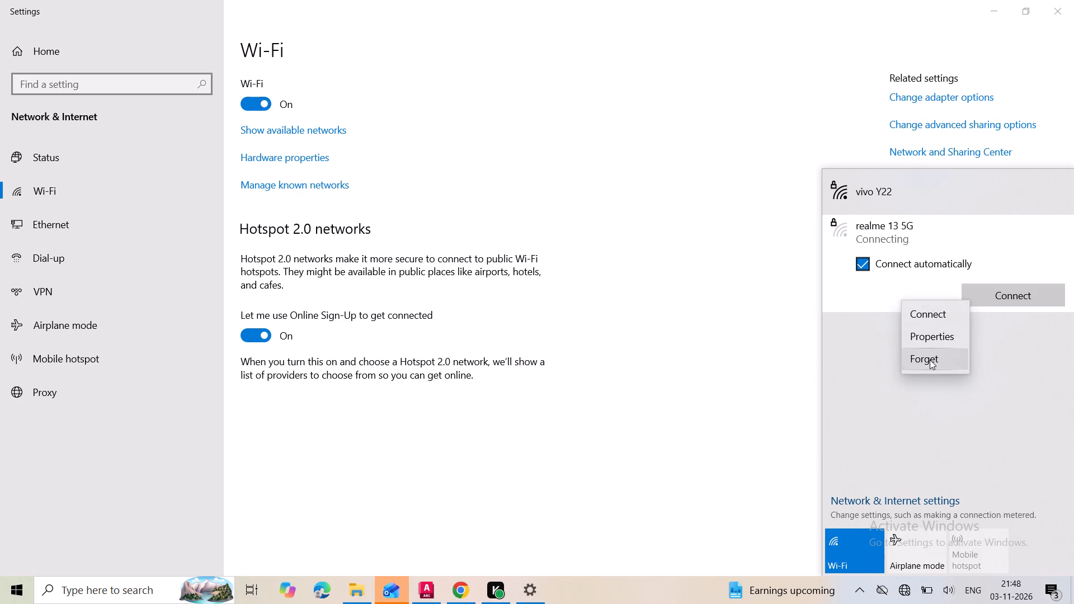
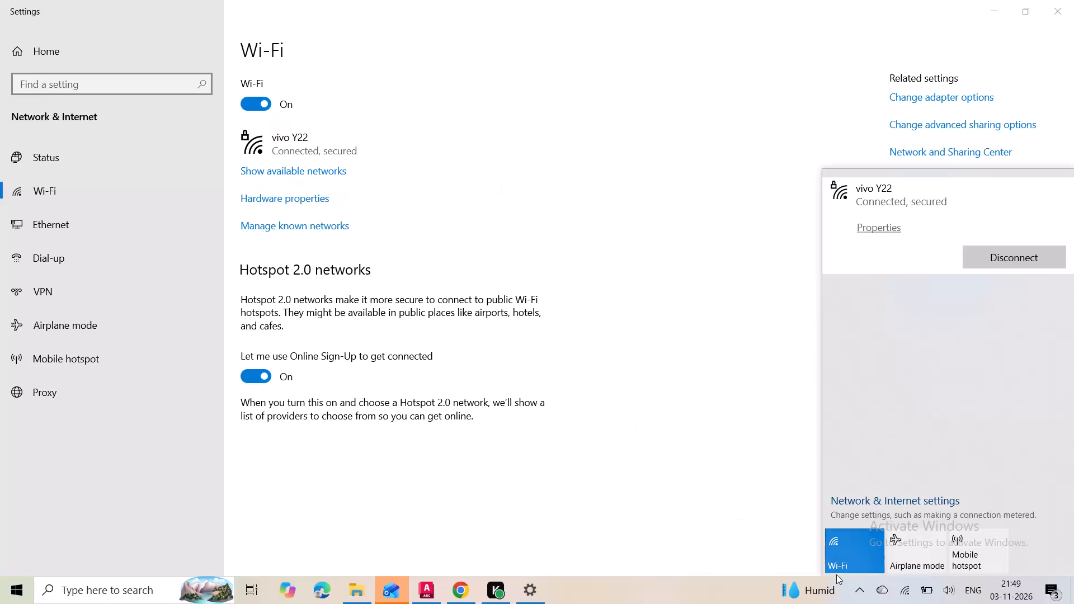
Show the available networks from the Wi-Fi settings, and turn Wi-Fi off and back on to refresh the list.
right_click(873, 561)
click(880, 548)
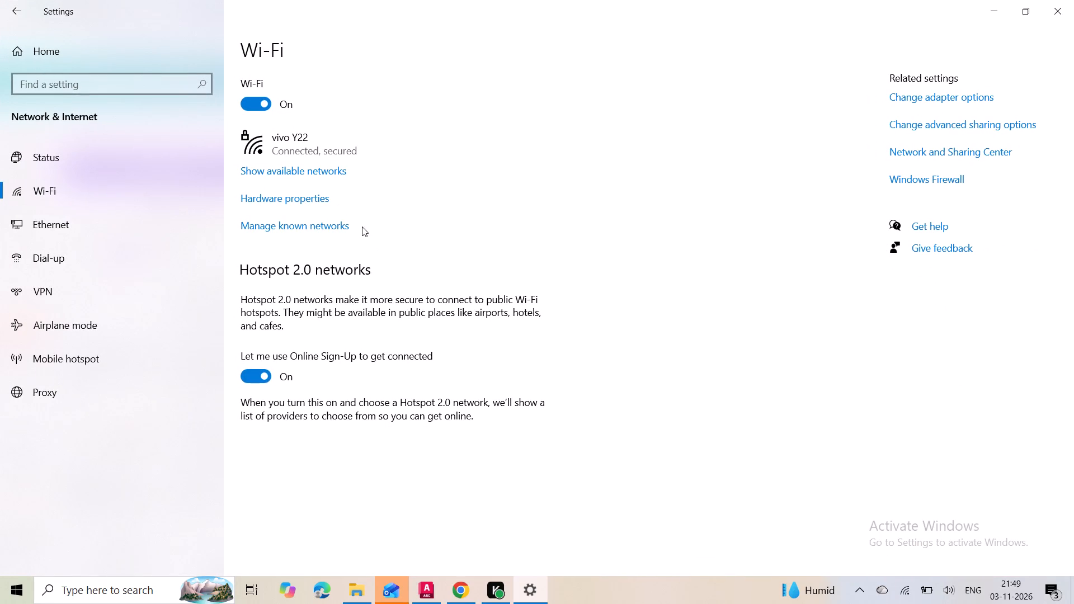
click(291, 174)
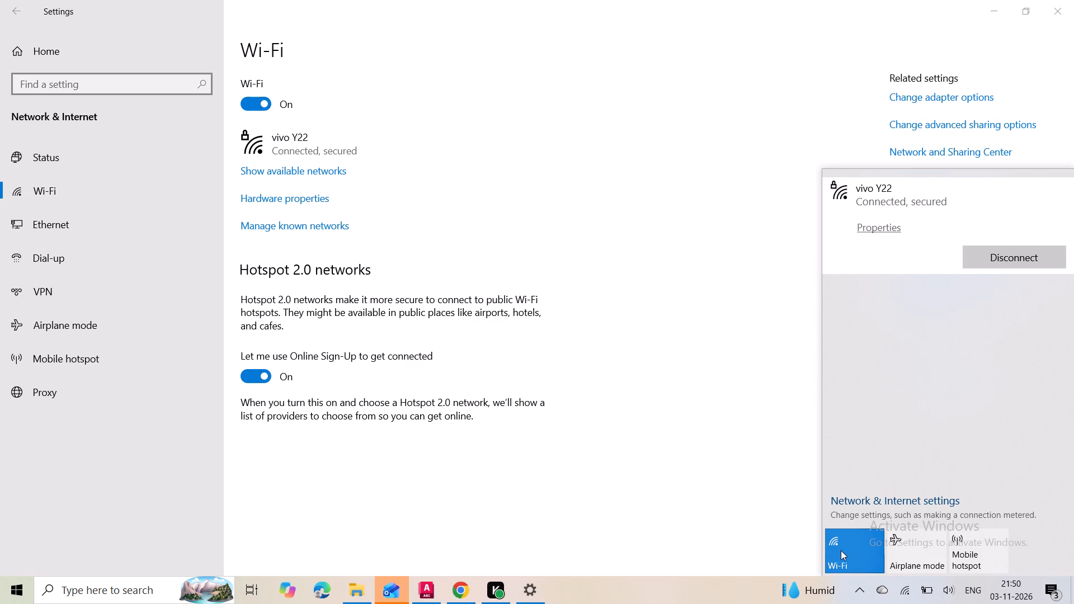
click(291, 168)
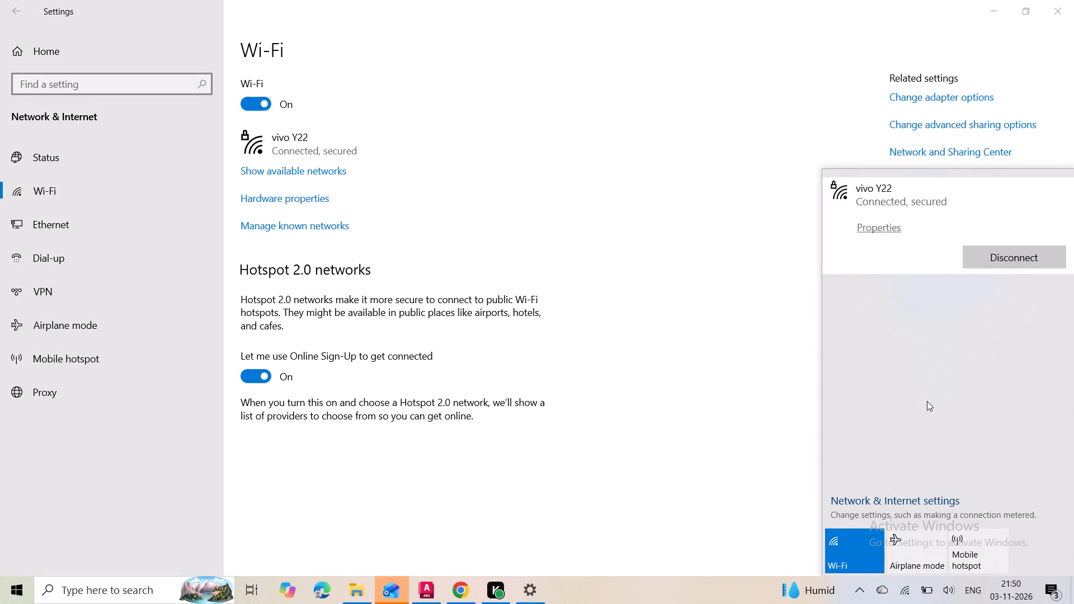
click(873, 565)
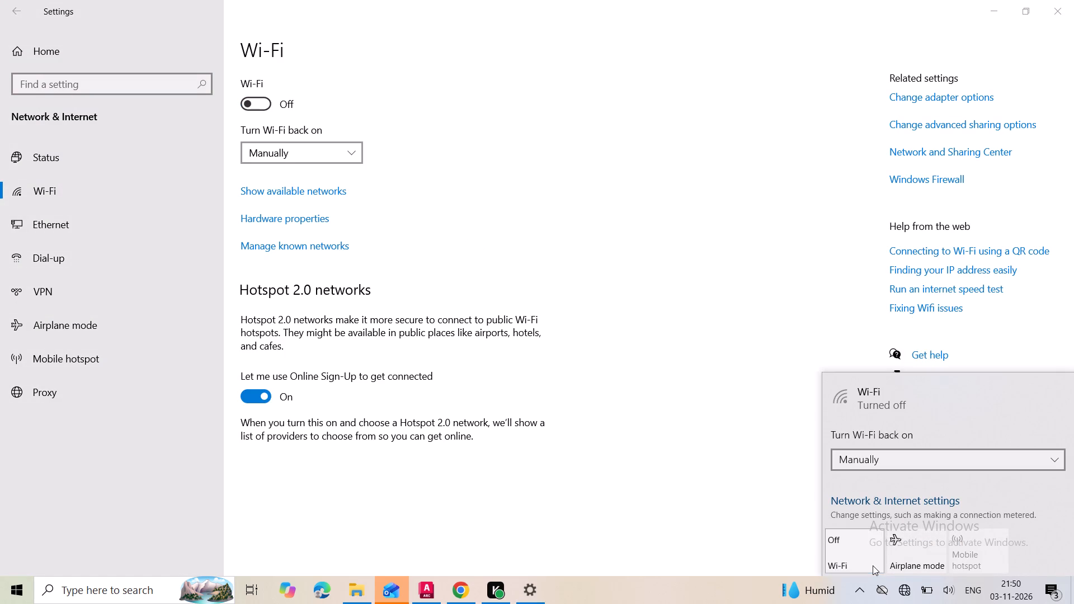
click(873, 565)
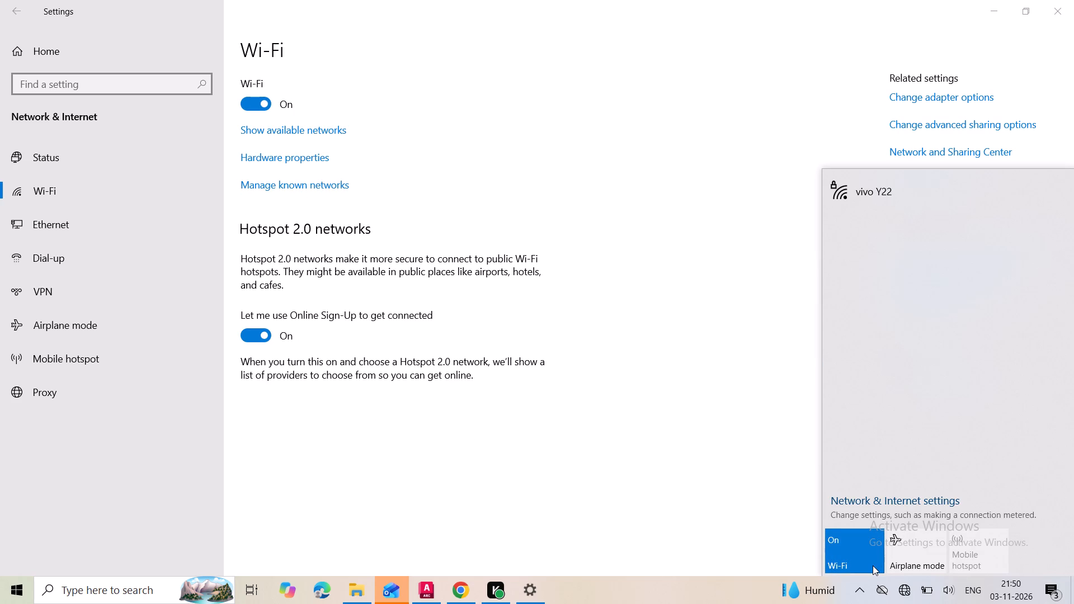
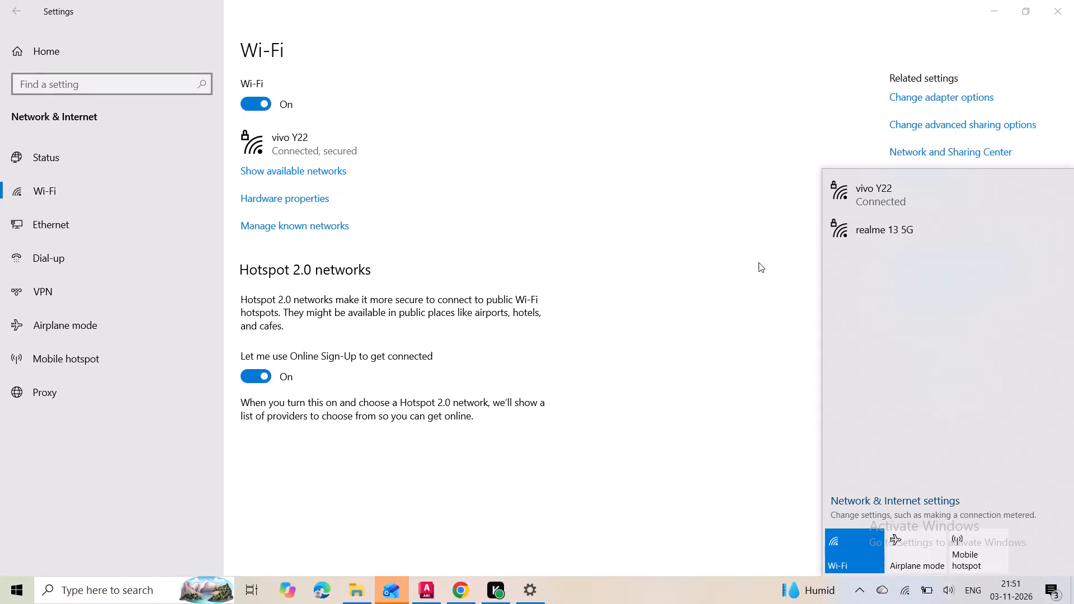
Disconnect from the vivo Y22 Wi-Fi network and connect to the realme 13 5G network instead.
click(917, 234)
click(928, 207)
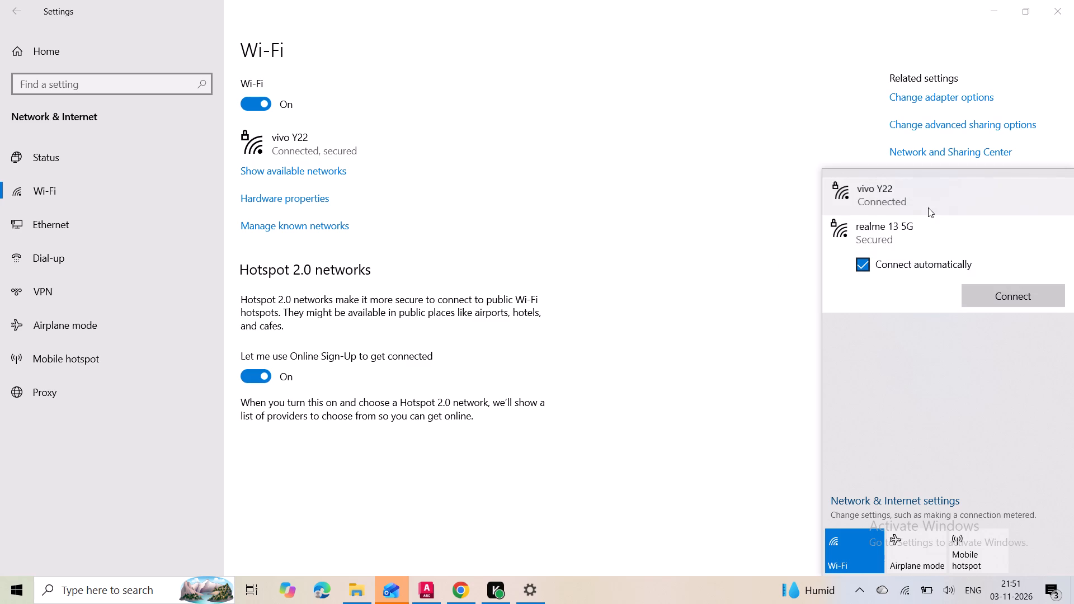
click(997, 262)
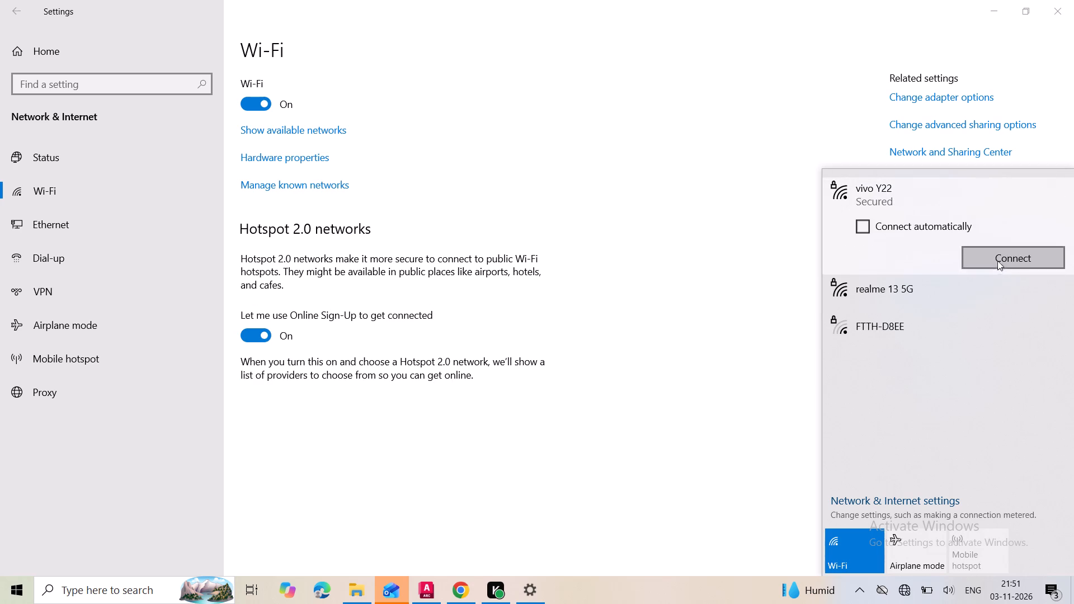
click(972, 285)
click(993, 291)
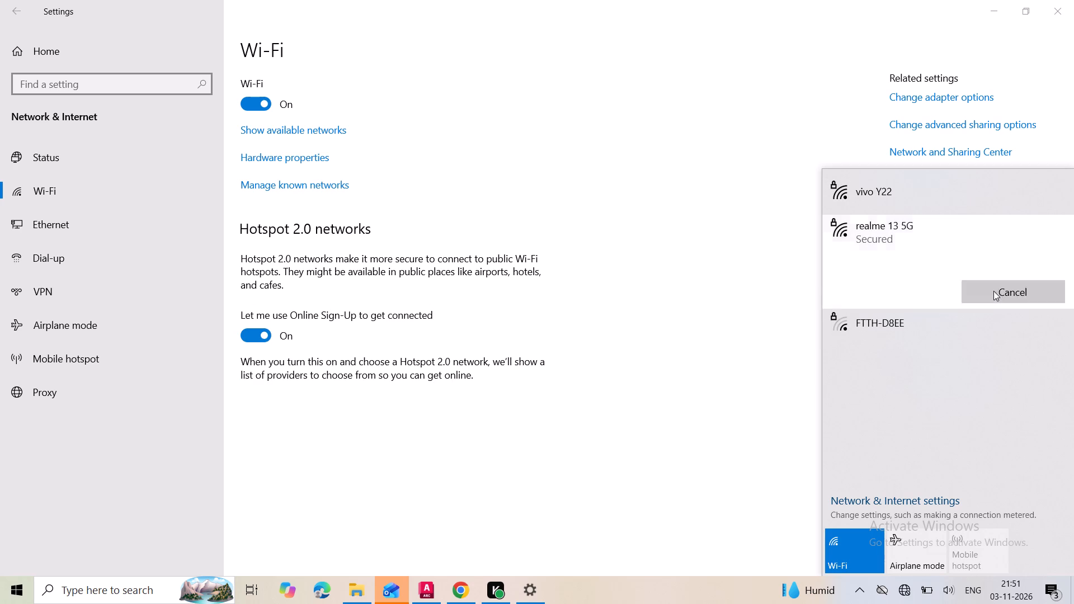
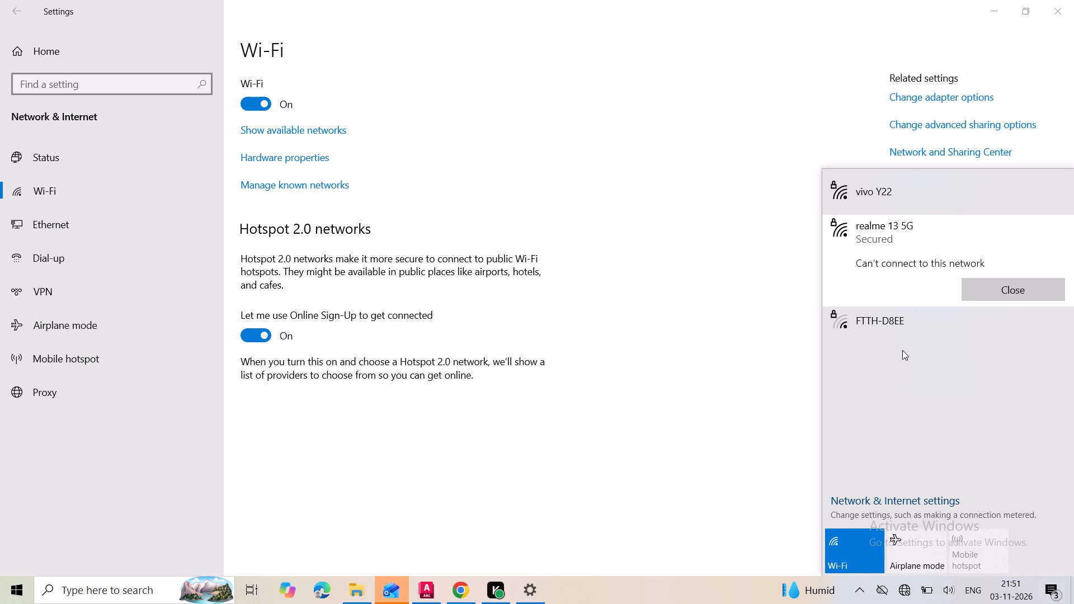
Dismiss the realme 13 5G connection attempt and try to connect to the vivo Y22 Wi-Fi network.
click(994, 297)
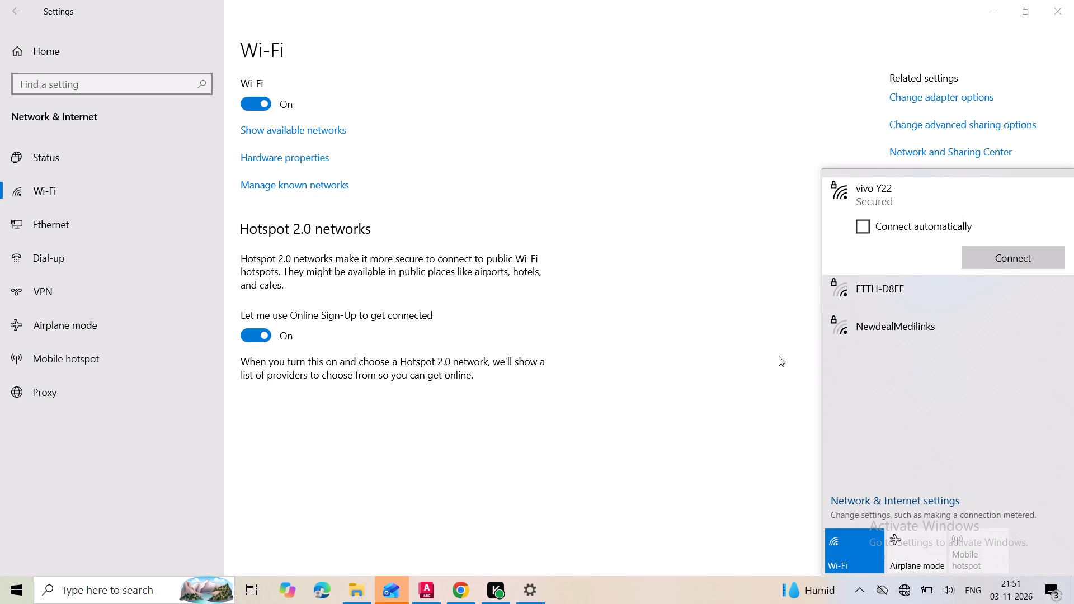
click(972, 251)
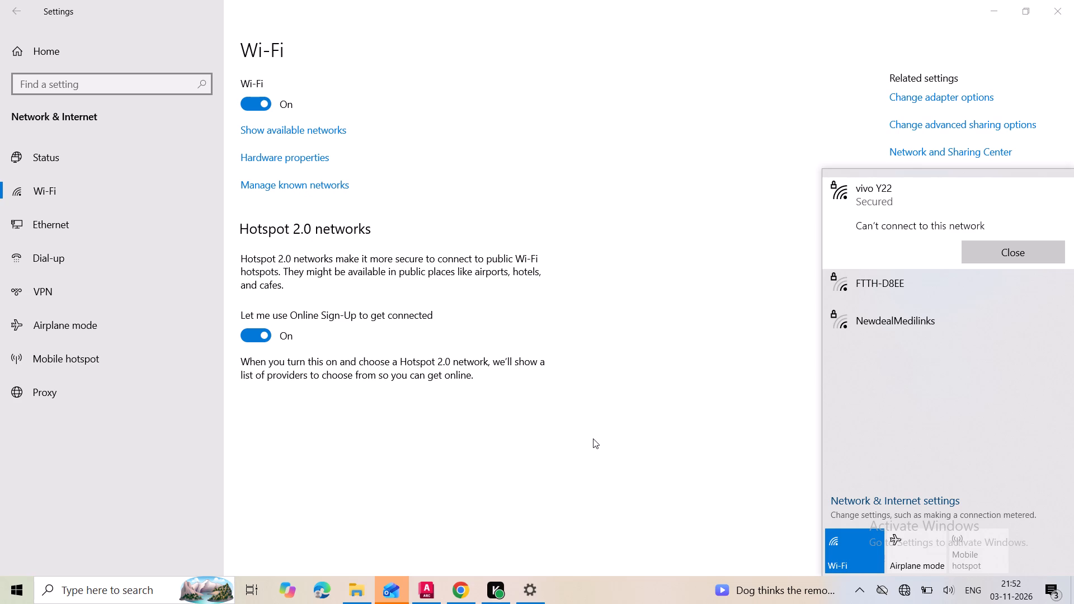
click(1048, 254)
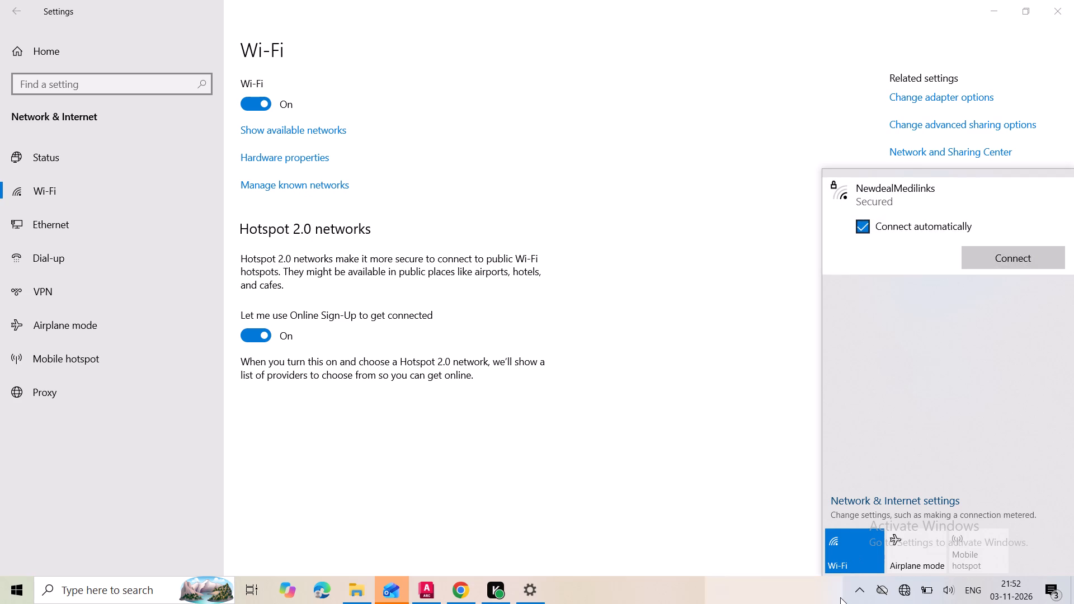
Reopen the list of available Wi-Fi networks and connect to the realme 13 Pro 5G network.
right_click(856, 554)
click(868, 540)
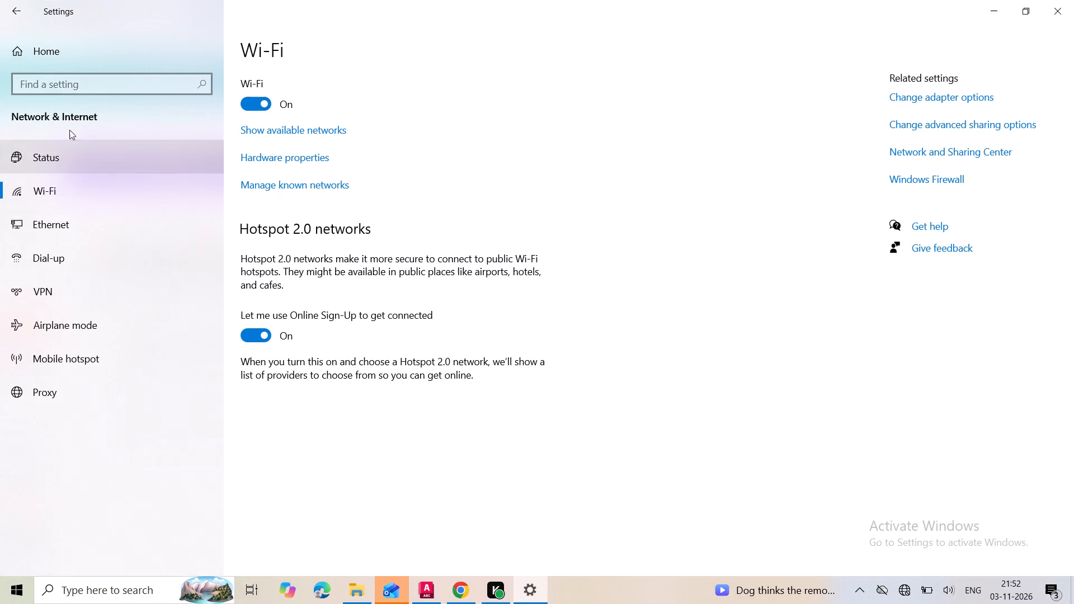
click(69, 194)
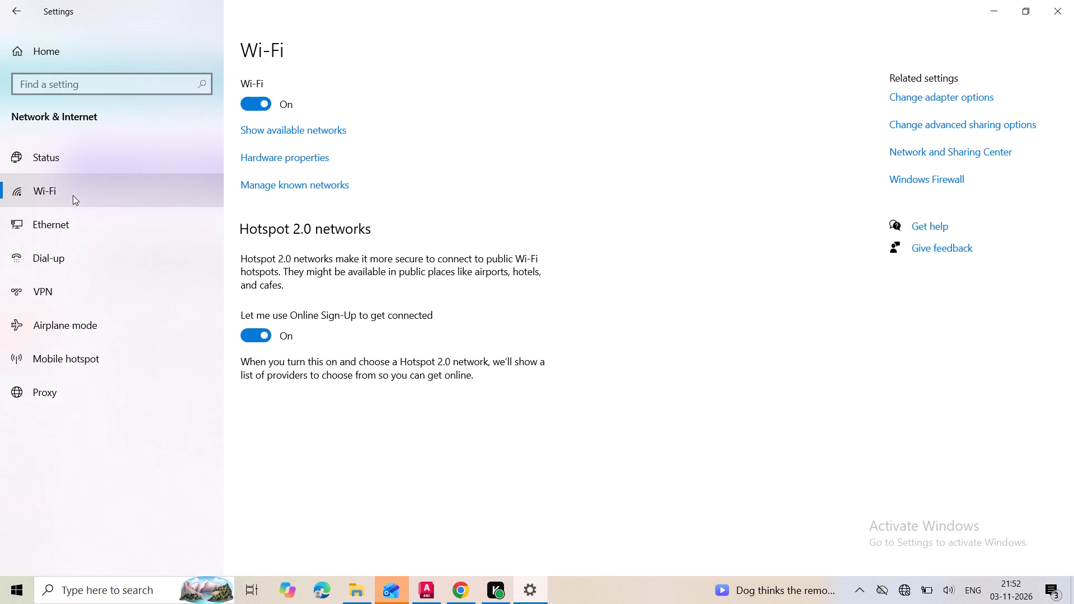
click(271, 128)
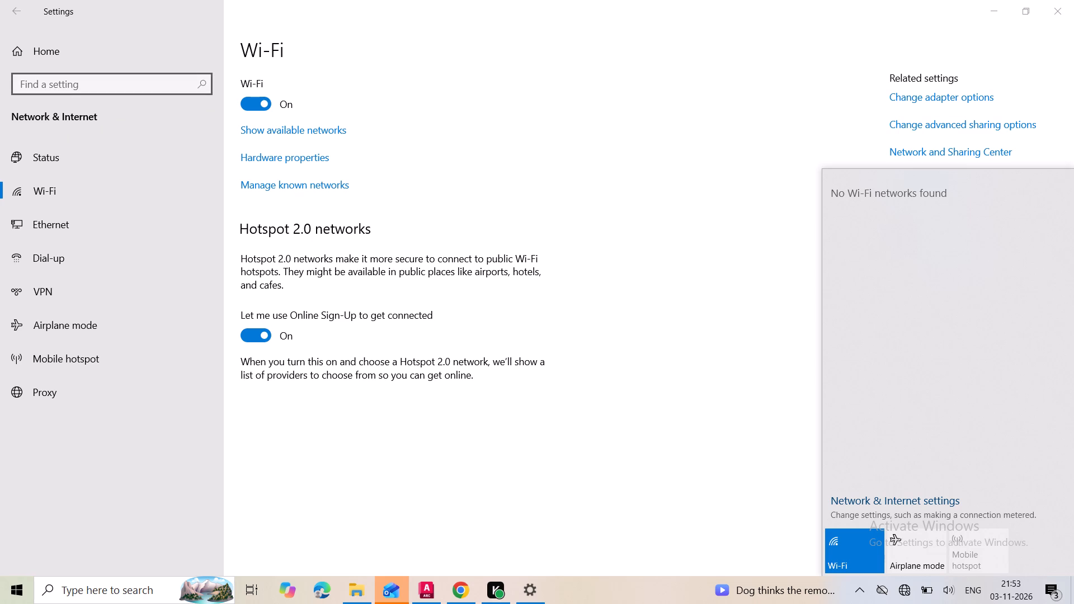
click(681, 489)
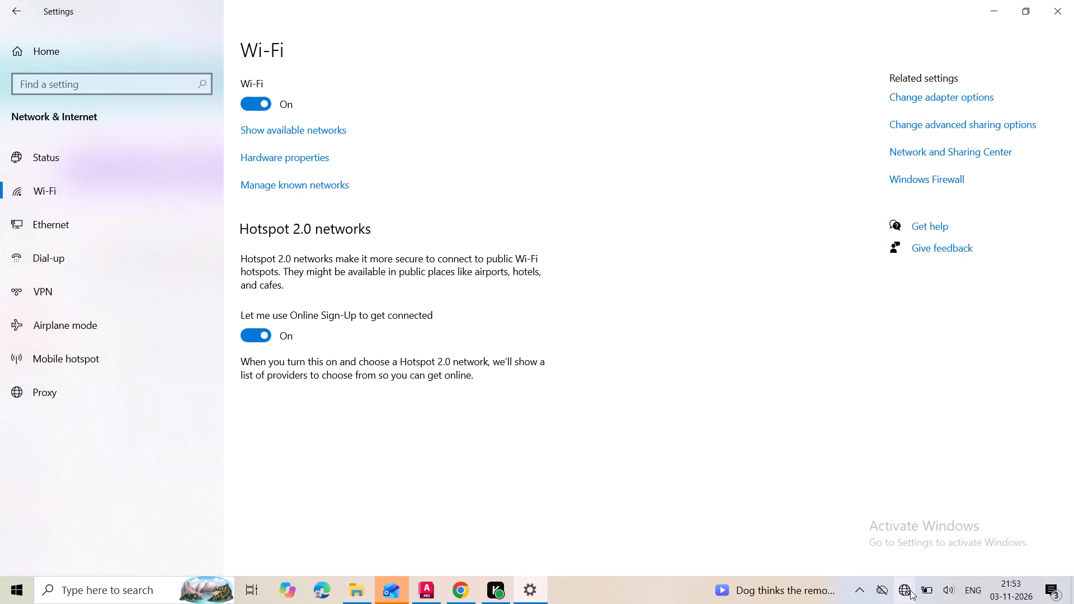
click(910, 590)
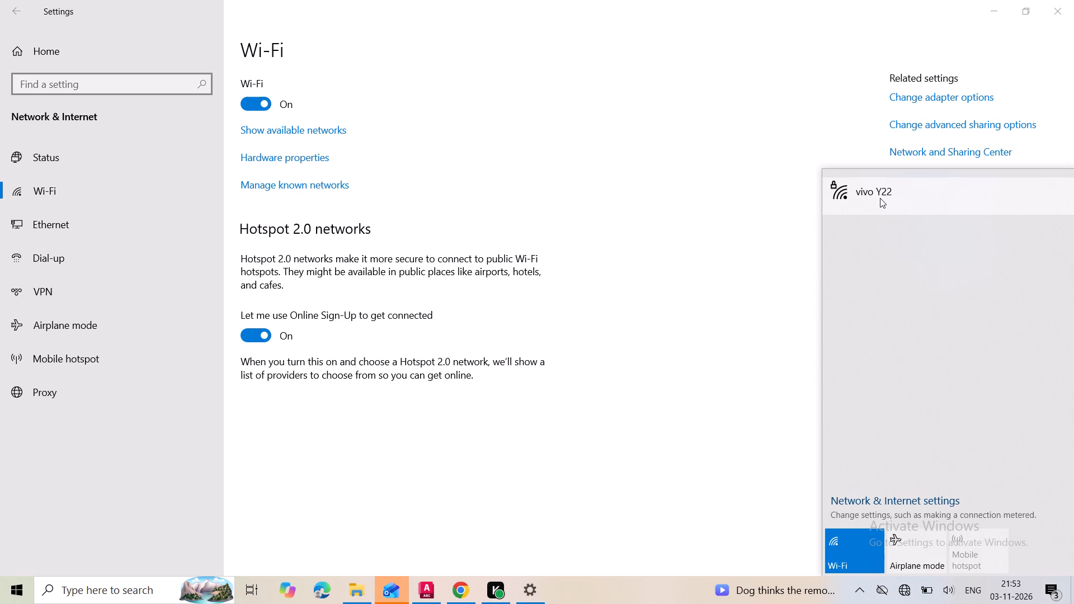
click(880, 197)
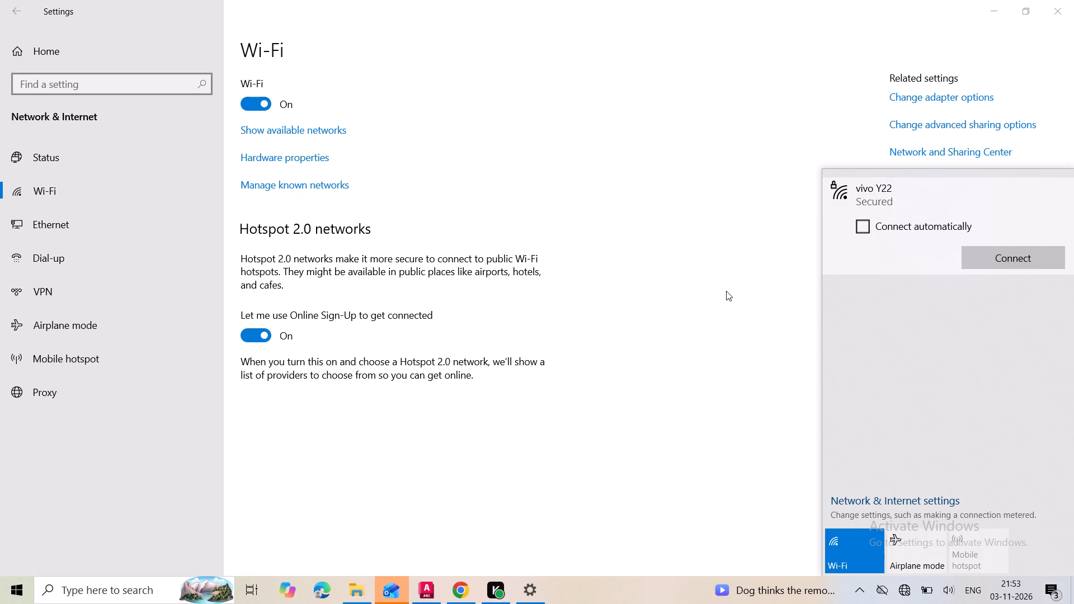
click(934, 199)
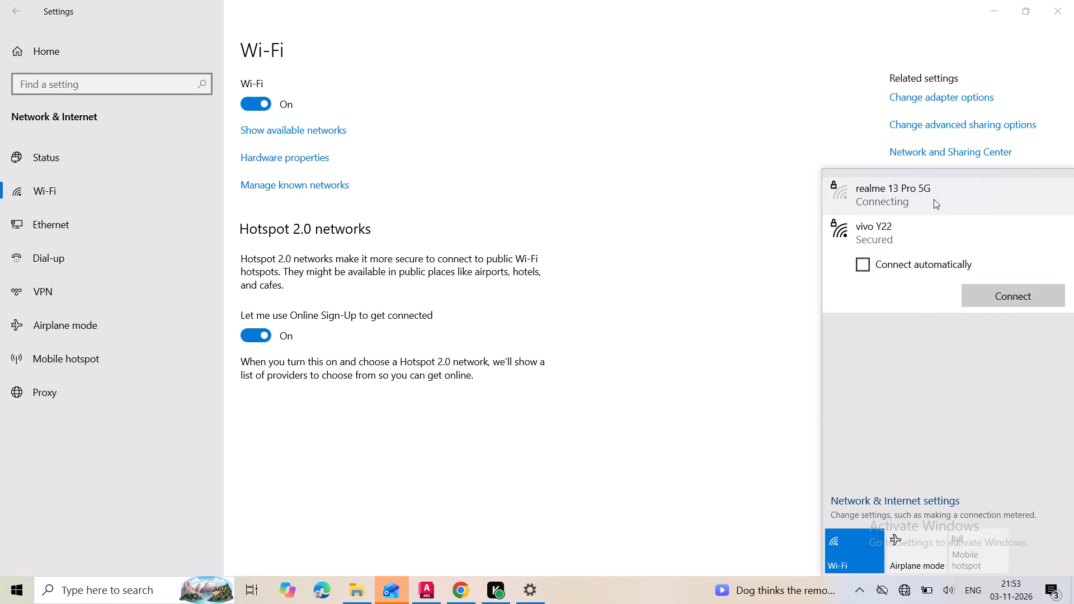
click(984, 261)
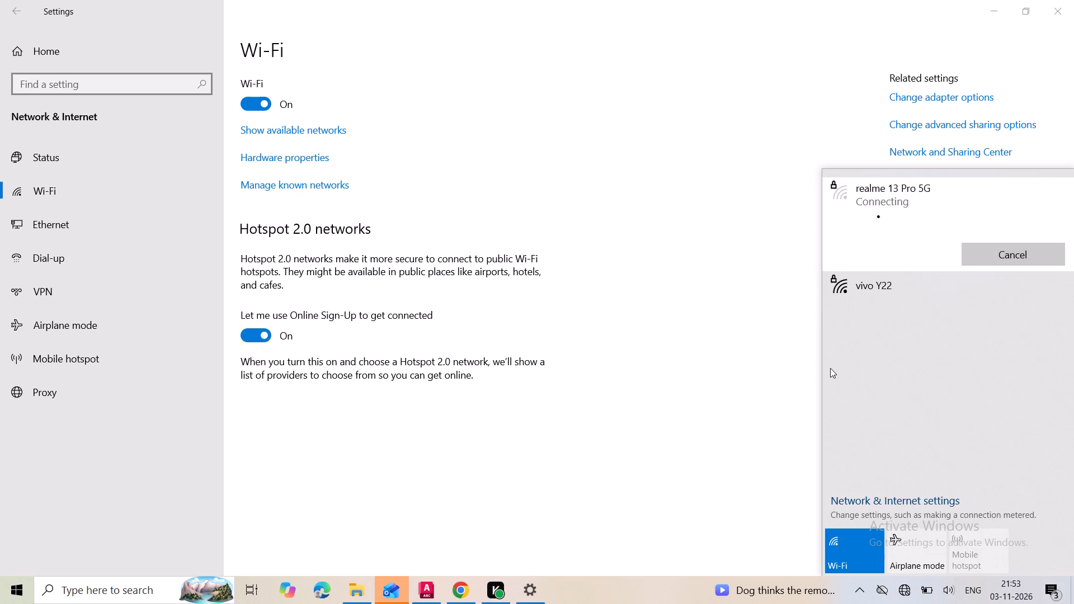